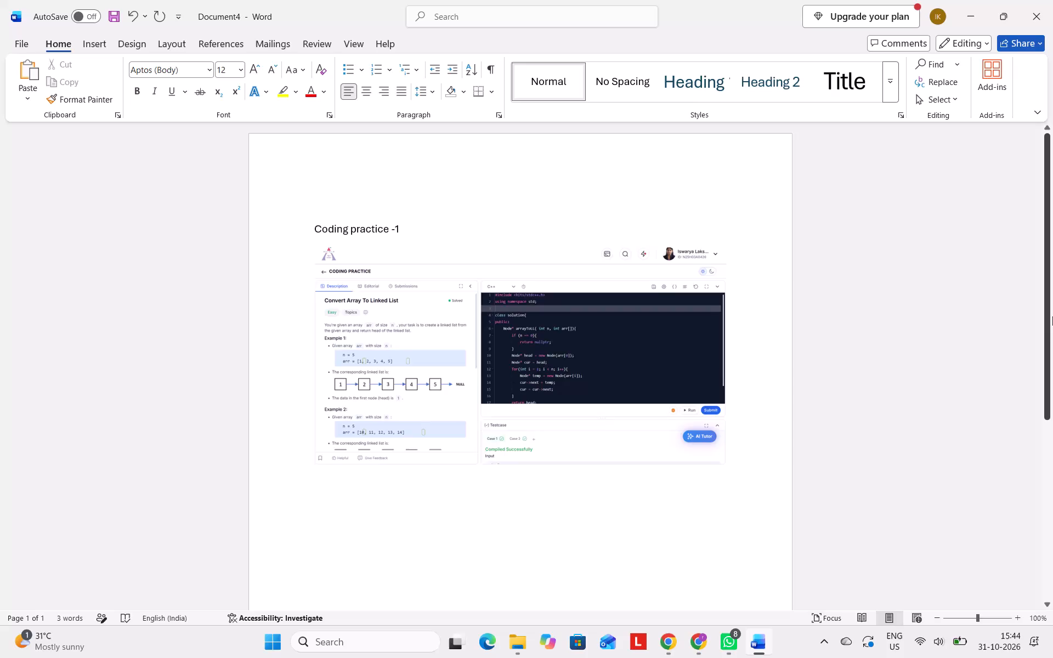
Add the heading "Coding practice - 2:" on a new line below the Convert Array To Linked List screenshot.
click(743, 449)
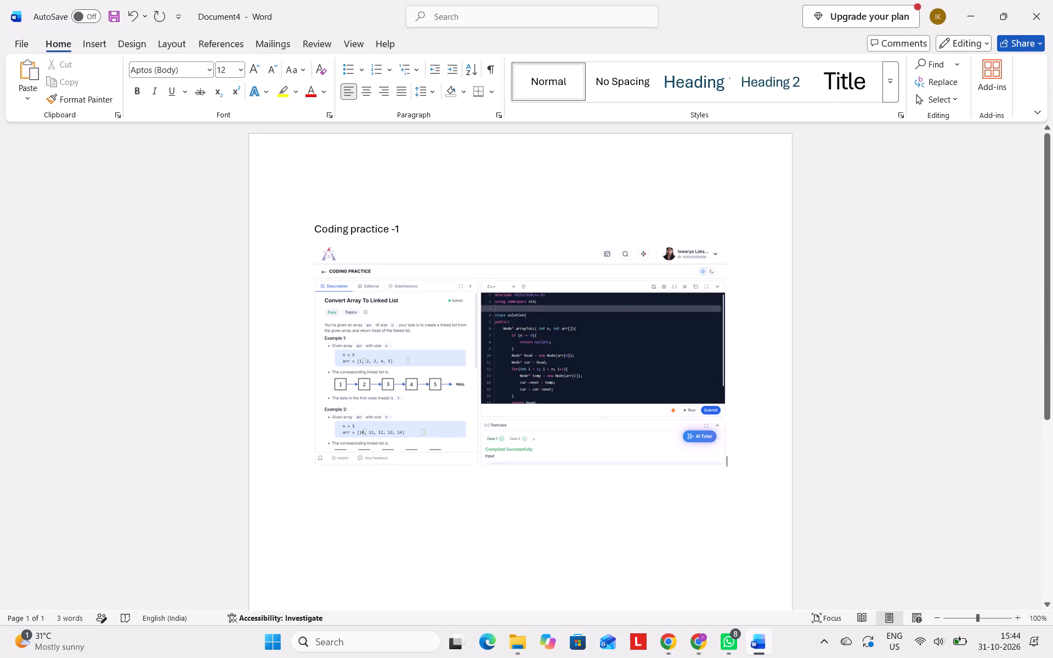
key(Return)
text(coding practice)
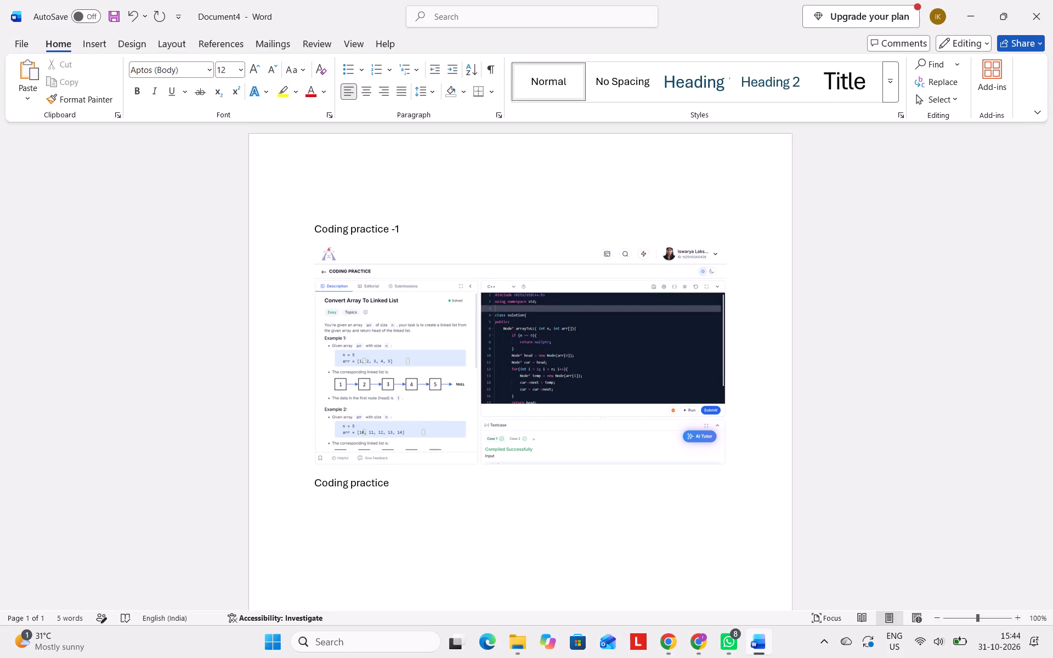
key(space)
text(- 2:)
key(Return)
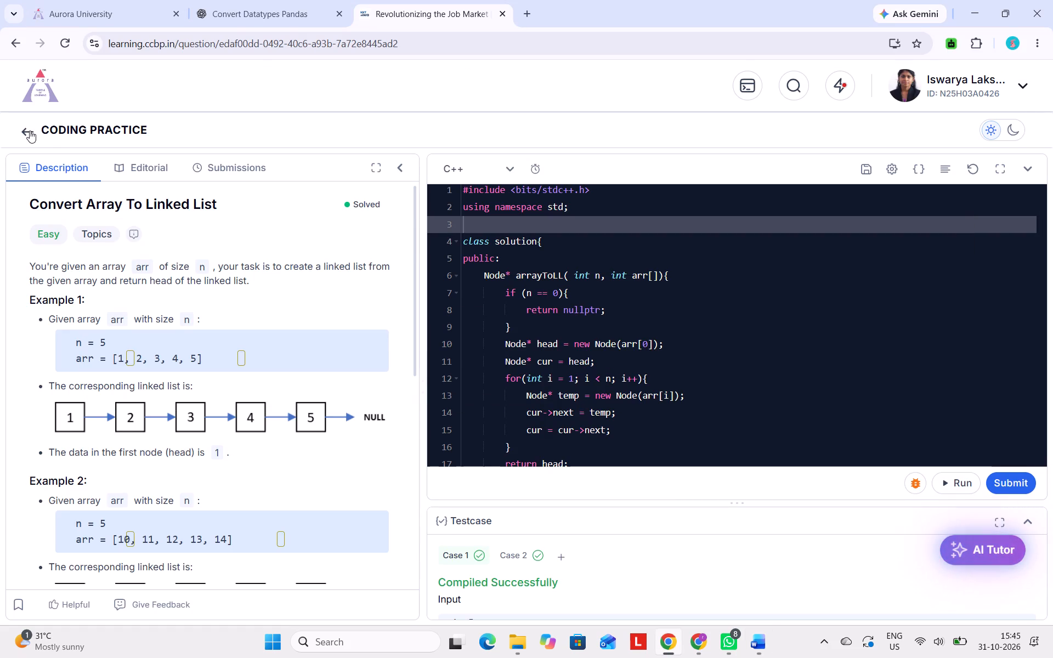
Return to the Coding Practice question list and open the Linked List Traversal problem.
click(30, 131)
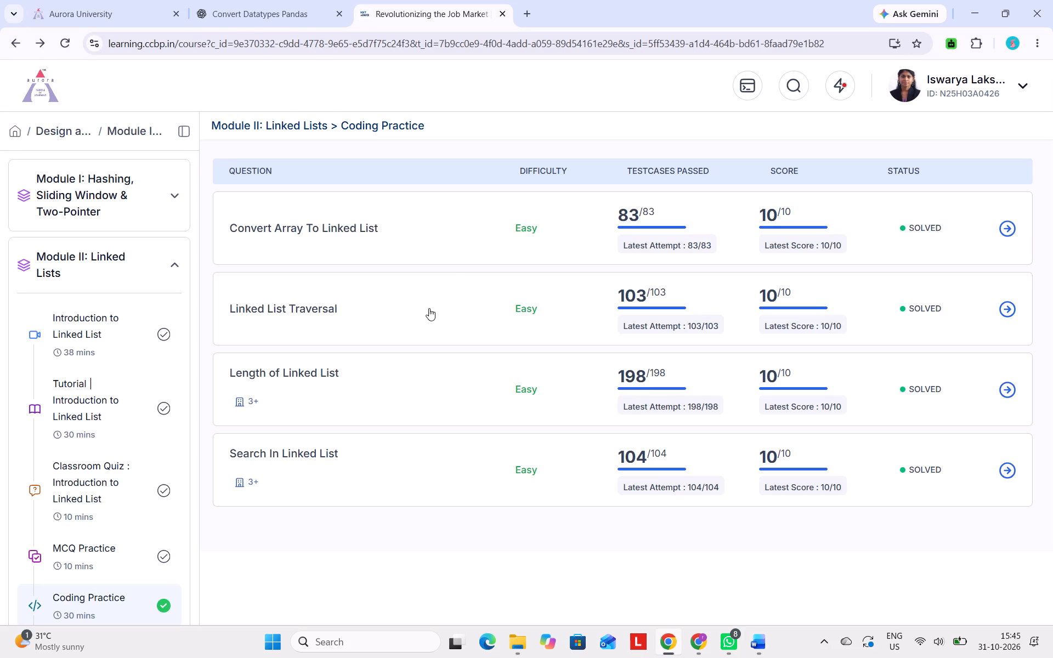
click(429, 308)
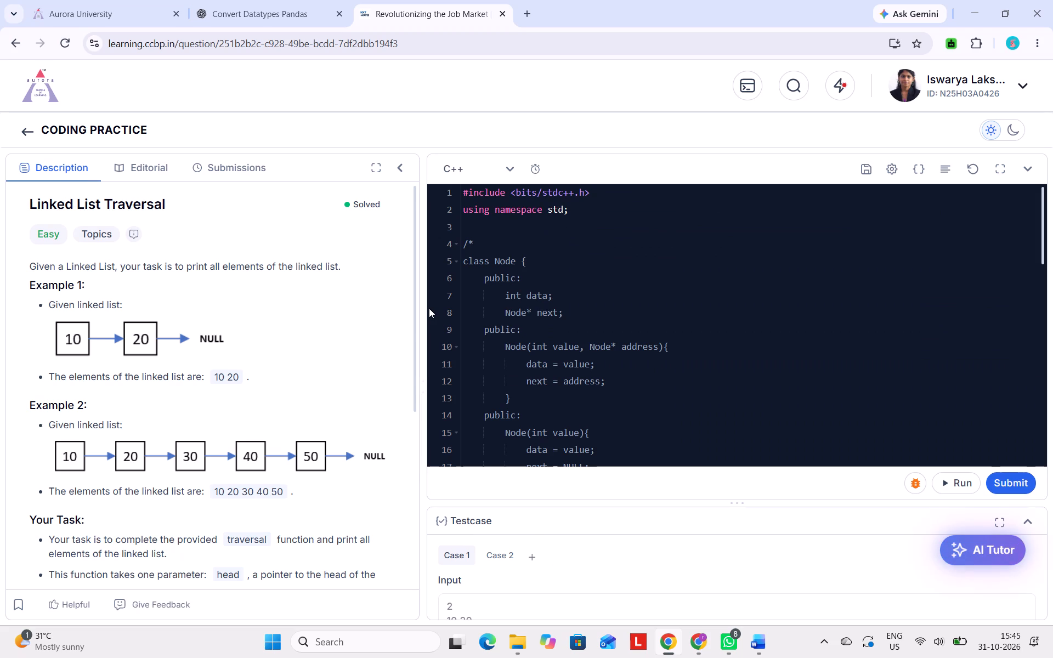
click(429, 308)
Select the commented-out Node class block above the solution class in the Linked List Traversal code.
drag(465, 241, 532, 316)
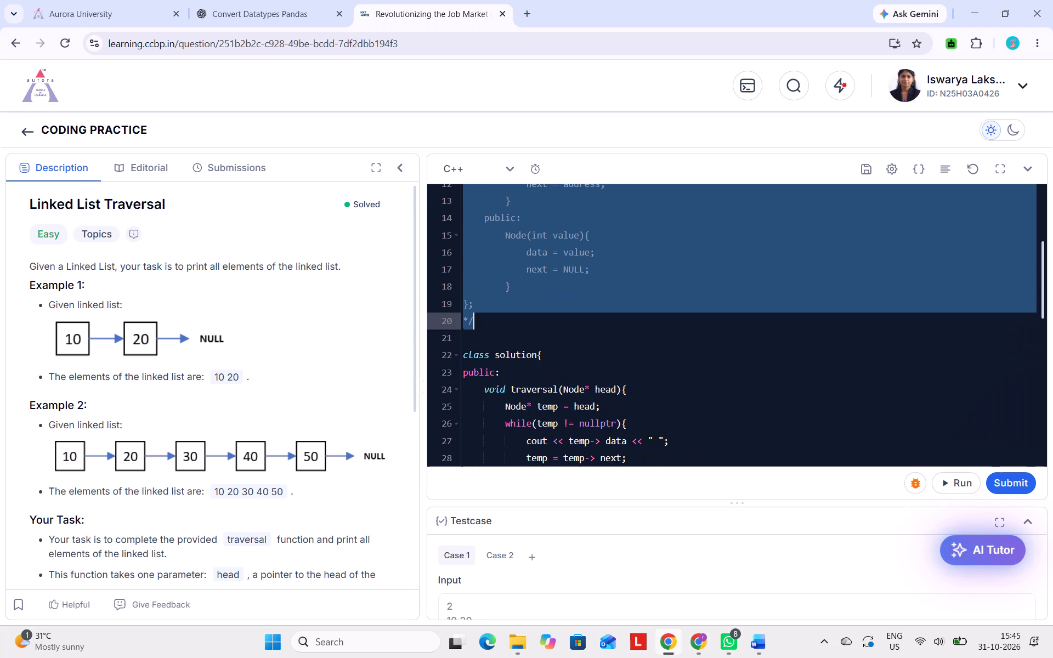
In Chrome, delete the commented-out Node class and arrayToLL blocks from the Linked List Traversal code.
drag(532, 316, 533, 317)
key(BackSpace)
scroll(533, 317, down, 2)
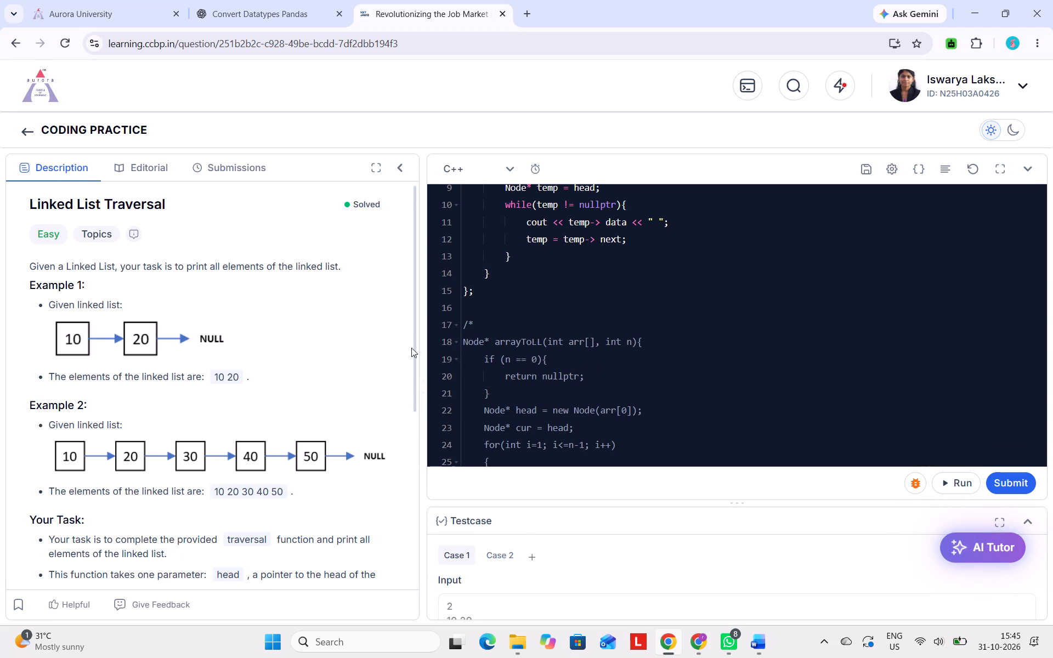
drag(465, 315, 501, 514)
key(BackSpace)
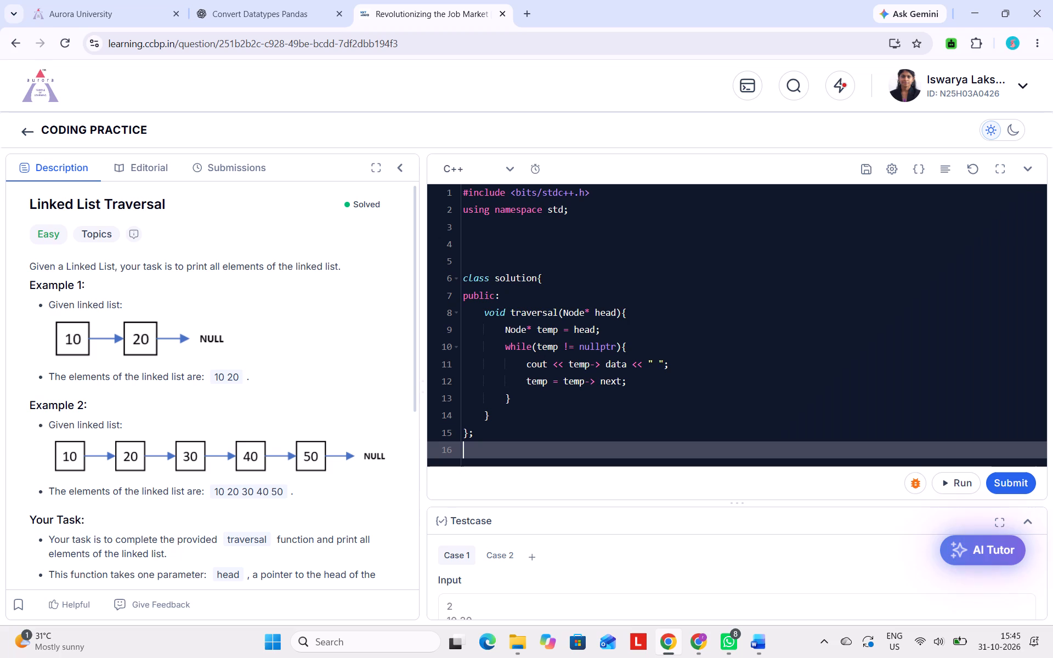
Run the Linked List Traversal code, enlarge the code area to show the whole solution, and start a screen snip.
click(954, 477)
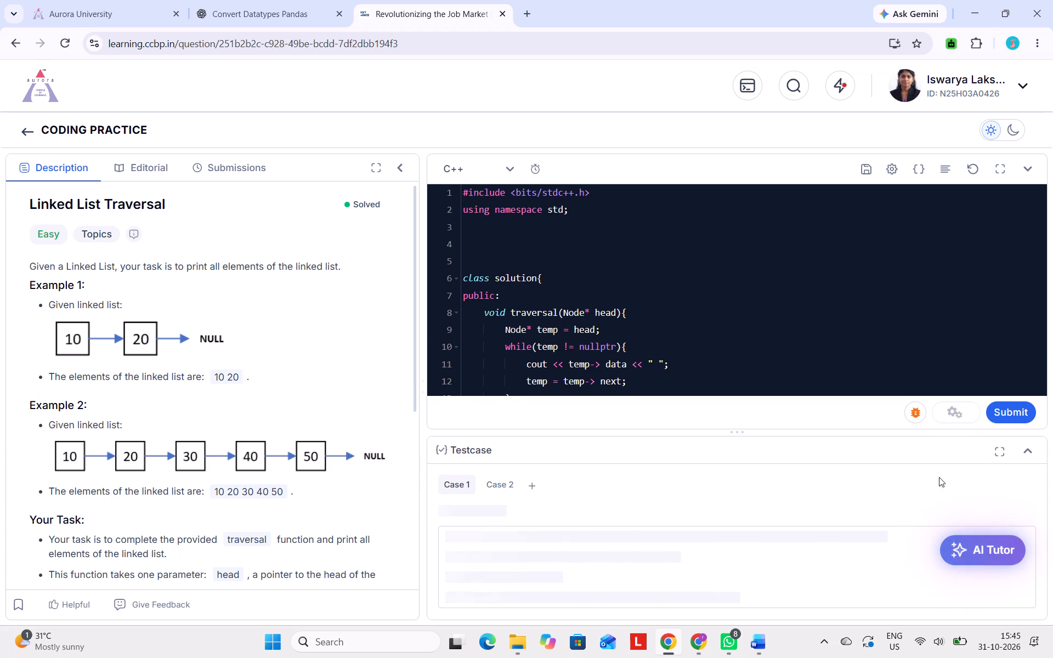
drag(760, 434, 774, 514)
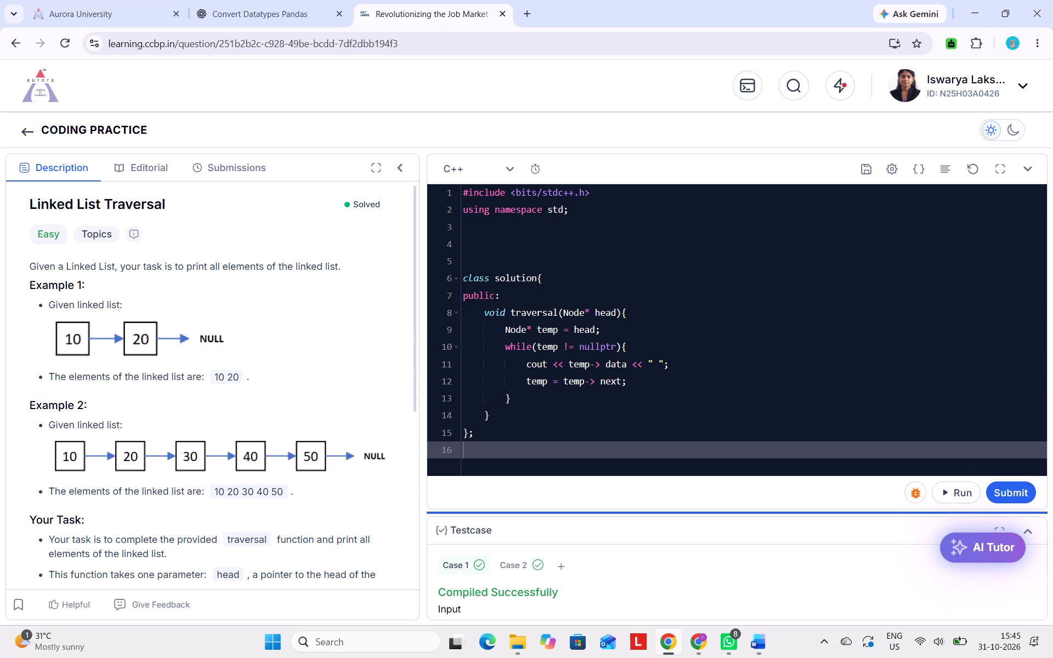
key(shift+super+s)
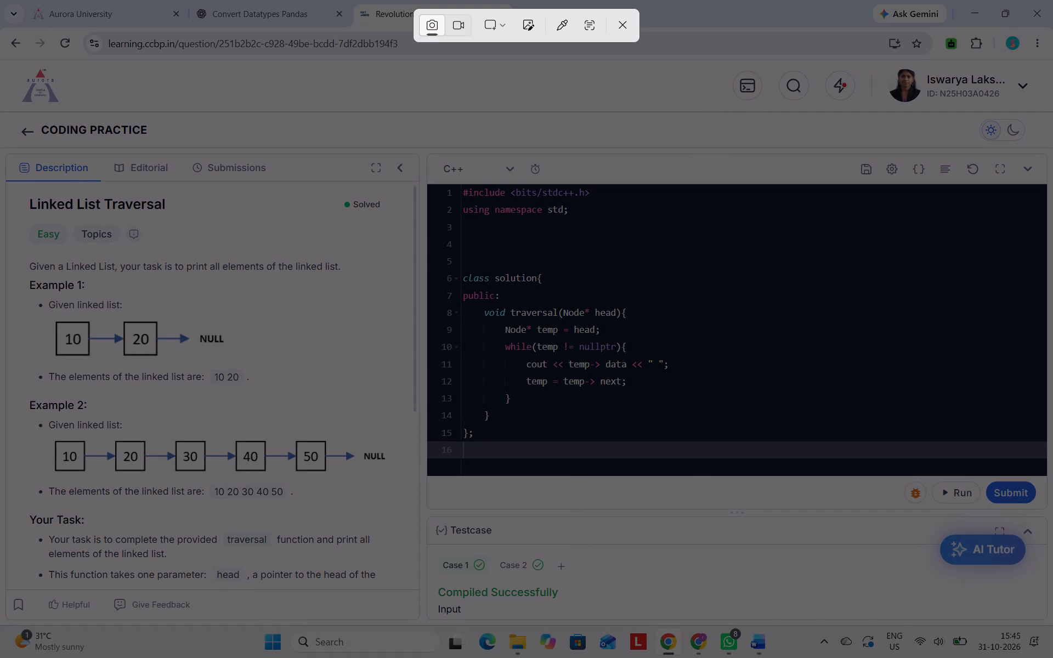
Capture the whole Linked List Traversal page with its solution and paste the screenshot in Word below the heading "Coding practice – 2:".
ctrl+scroll(0, 59, up, 1)
drag(0, 55, 1014, 640)
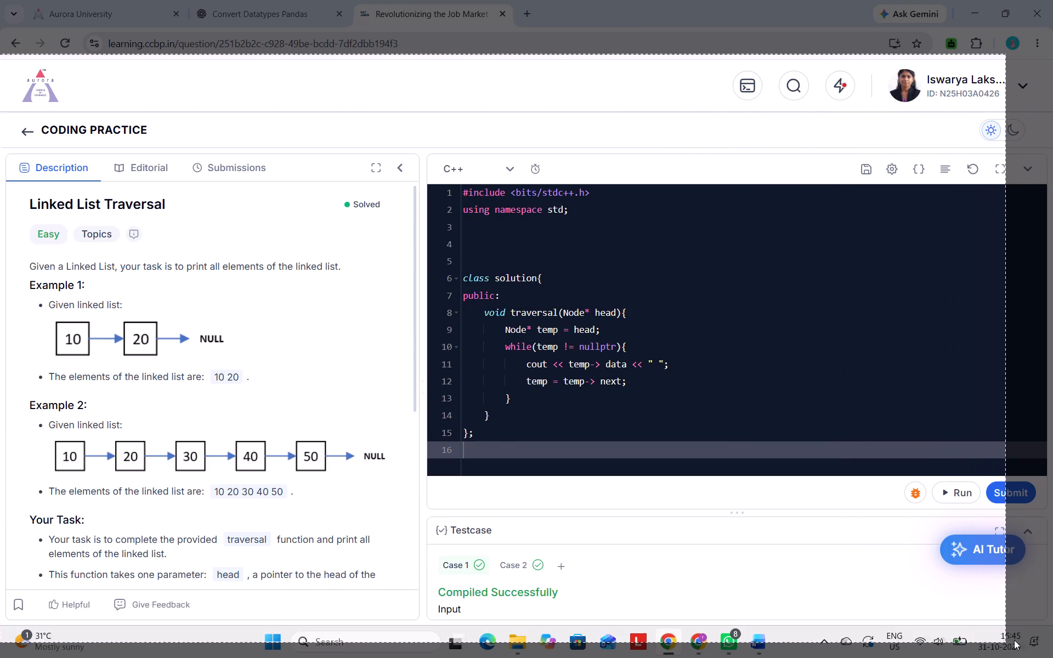
drag(1014, 640, 1052, 611)
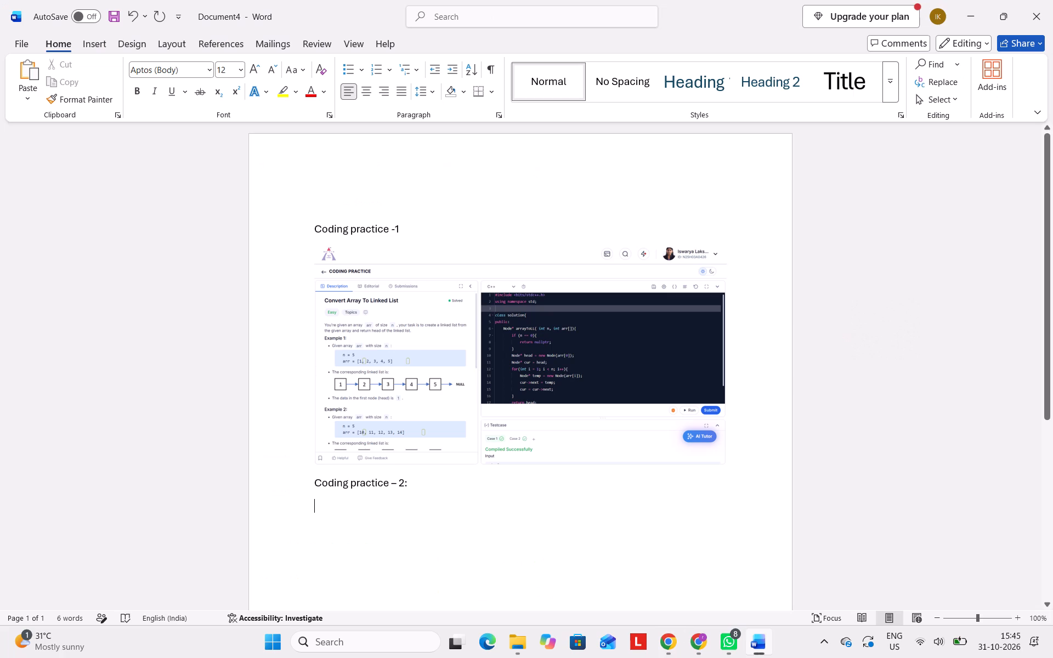
key(ctrl+v)
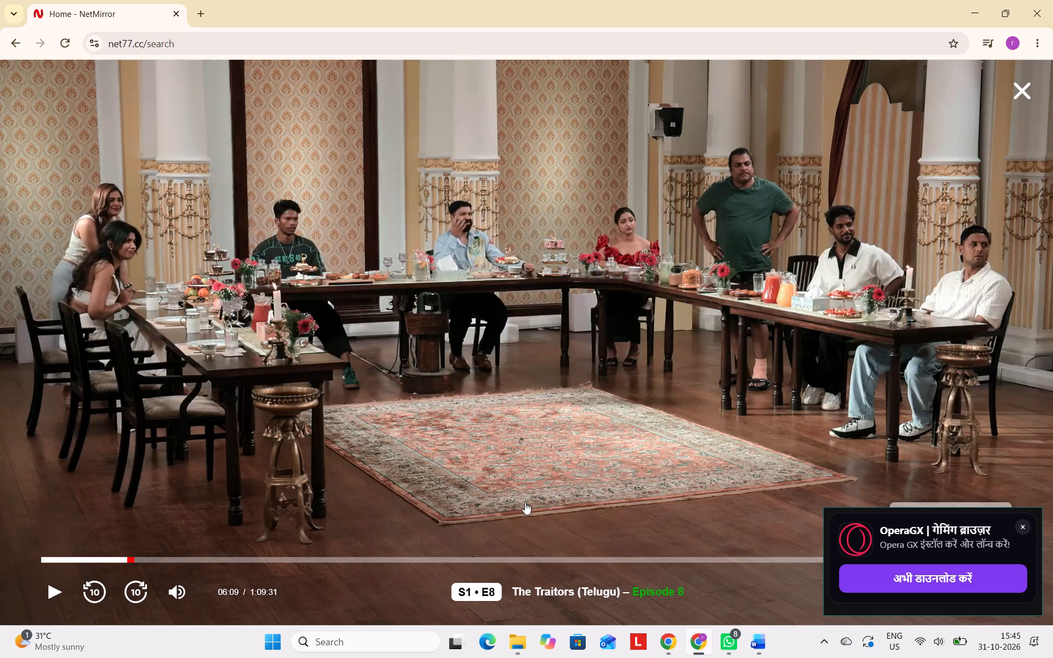
Switch to the Chrome window with NetMirror and resume playback of The Traitors (Telugu), Episode 8.
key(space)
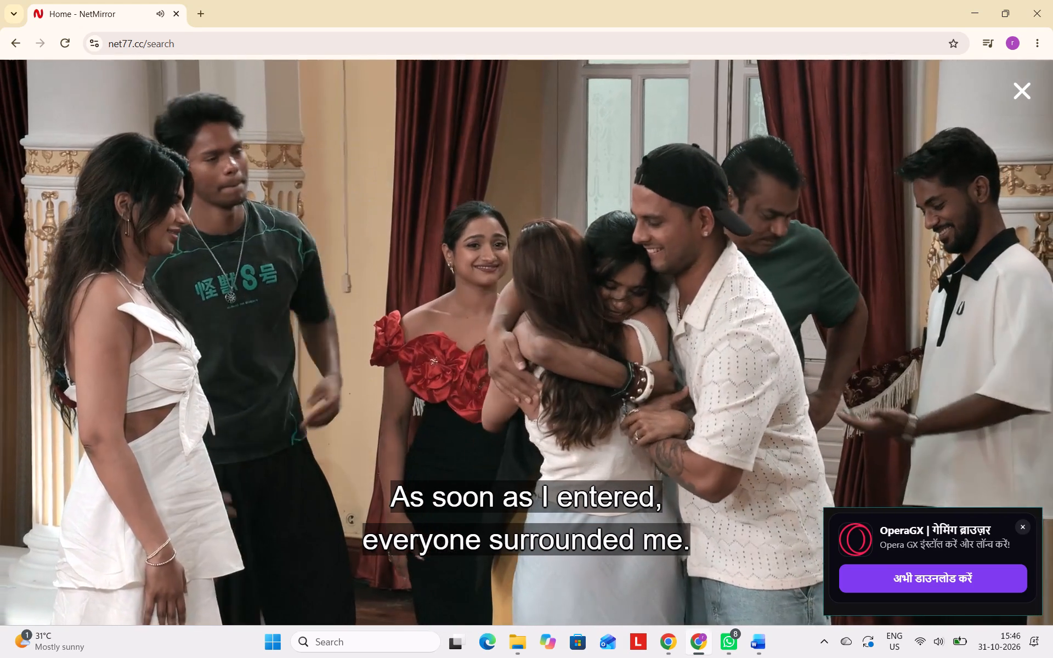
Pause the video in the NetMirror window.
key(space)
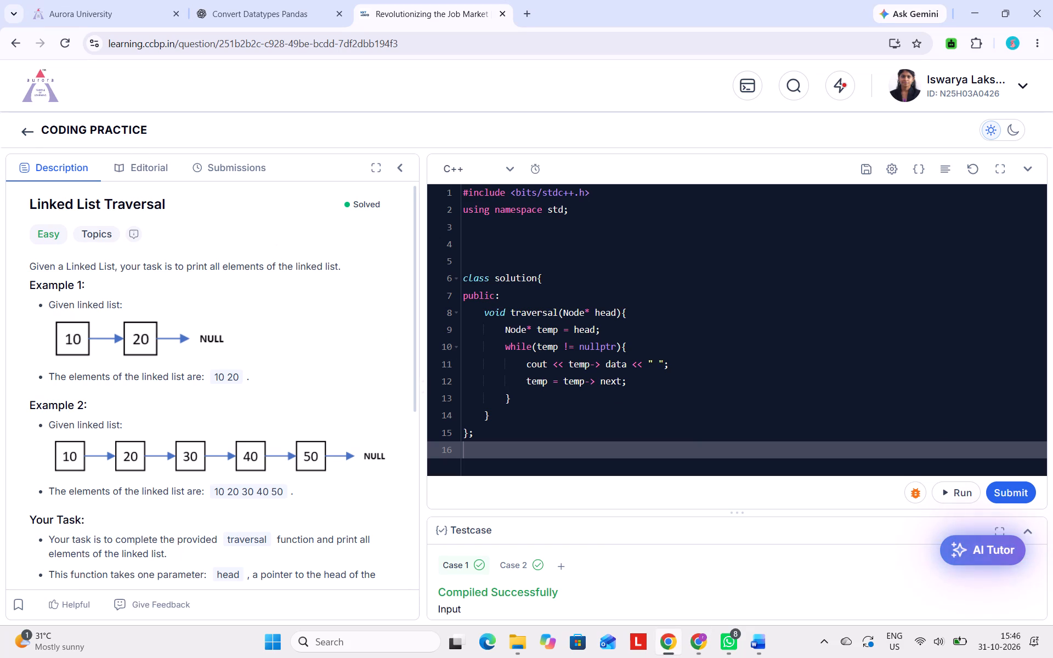
Return to the Coding Practice question list in Chrome and open the Length of Linked List problem.
click(27, 135)
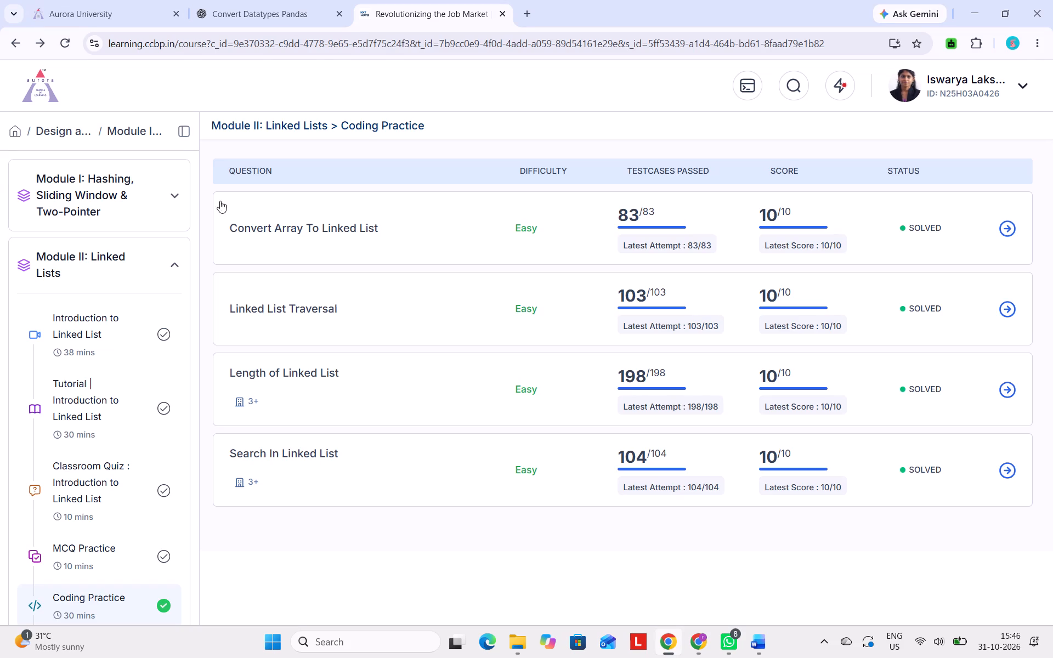
click(314, 406)
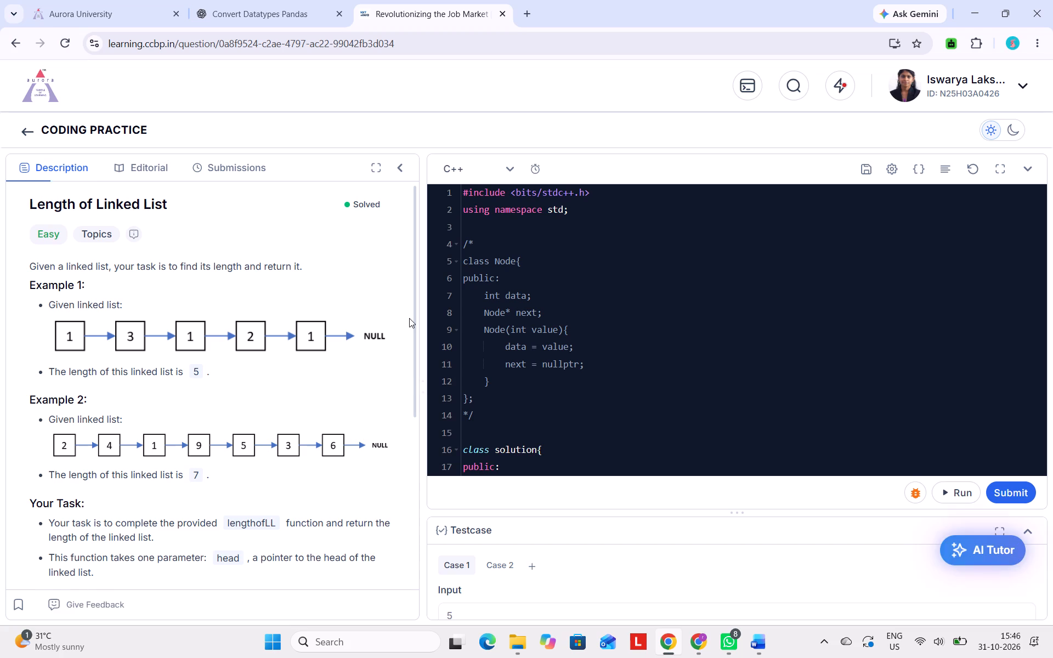
Delete the commented-out Node class and arrayToLL blocks before and after the Length of Linked List solution class.
drag(509, 427, 436, 247)
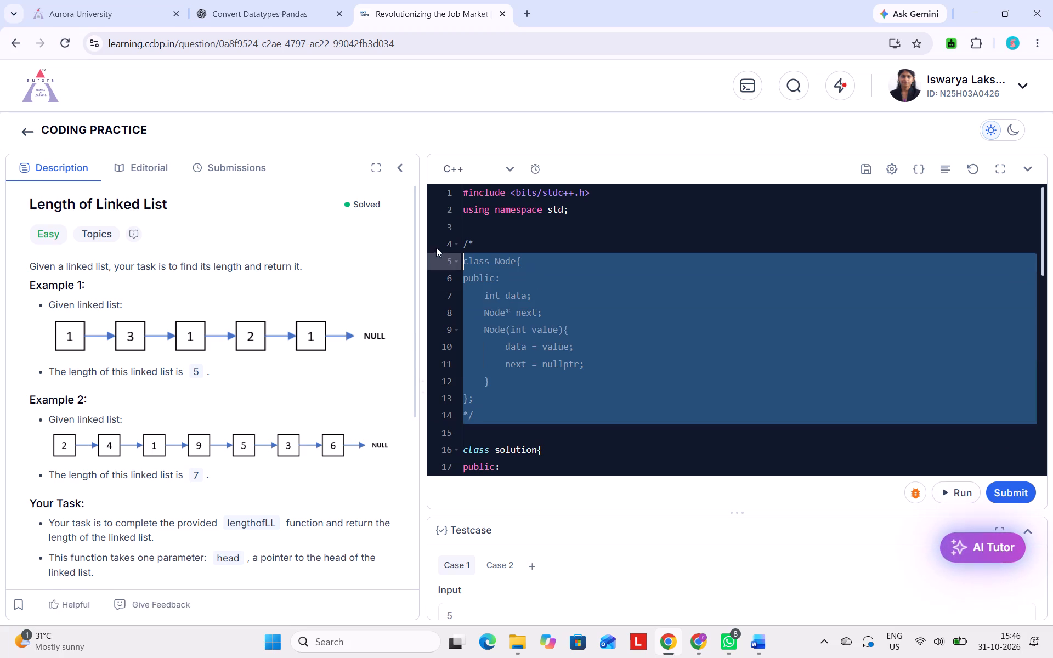
drag(436, 247, 446, 248)
key(BackSpace)
scroll(446, 248, down, 1)
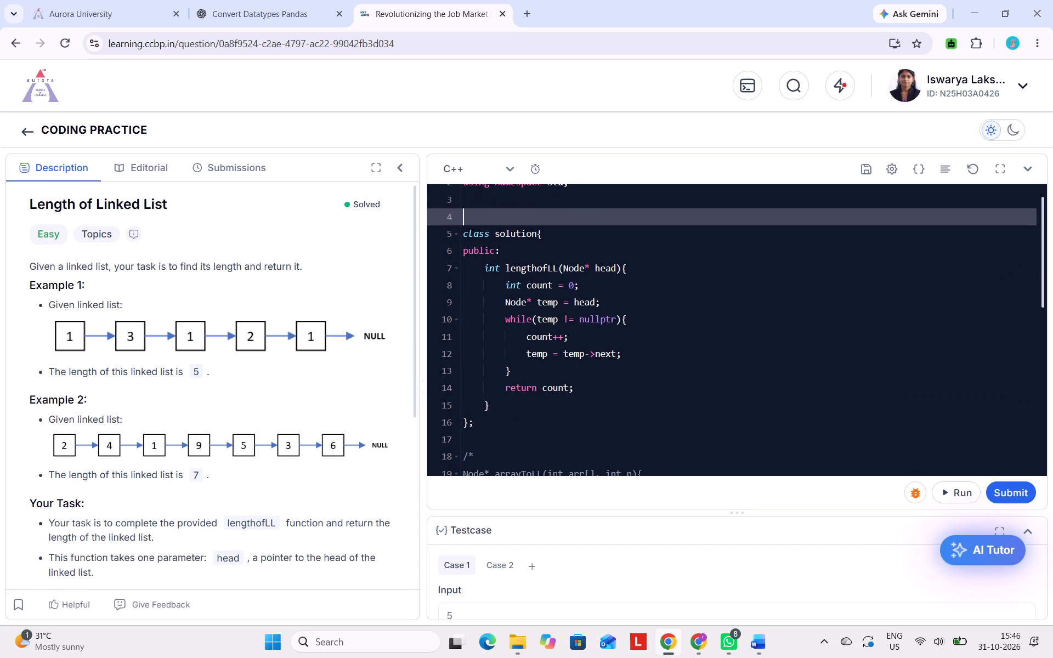
scroll(446, 248, down, 2)
drag(462, 327, 511, 483)
key(BackSpace)
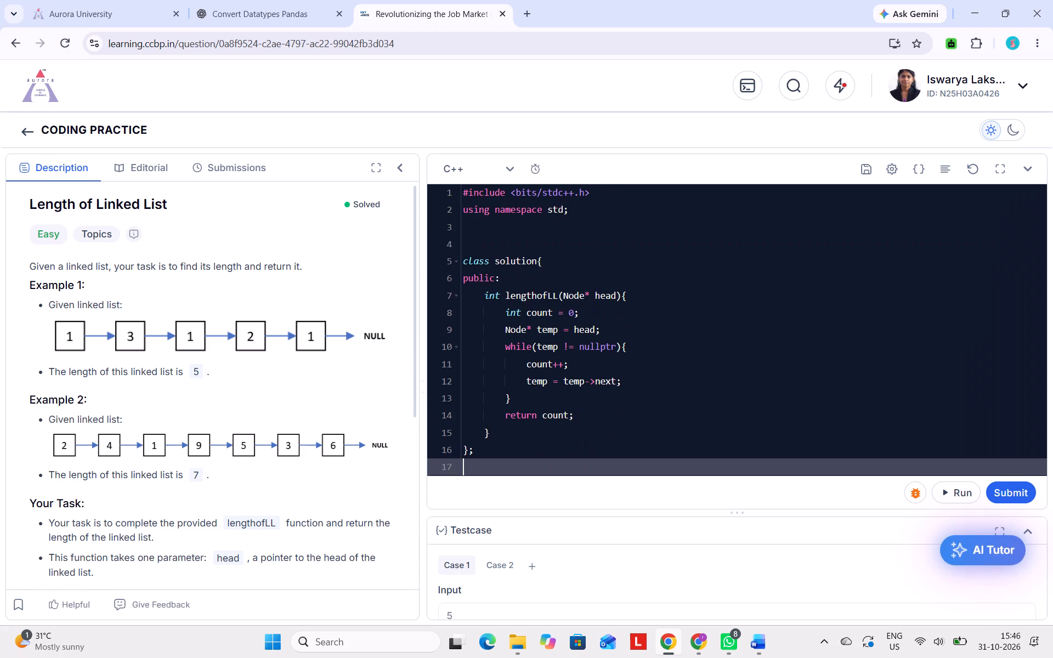
Run the Length of Linked List code and enlarge the code area so the whole solution shows above the test cases.
click(958, 495)
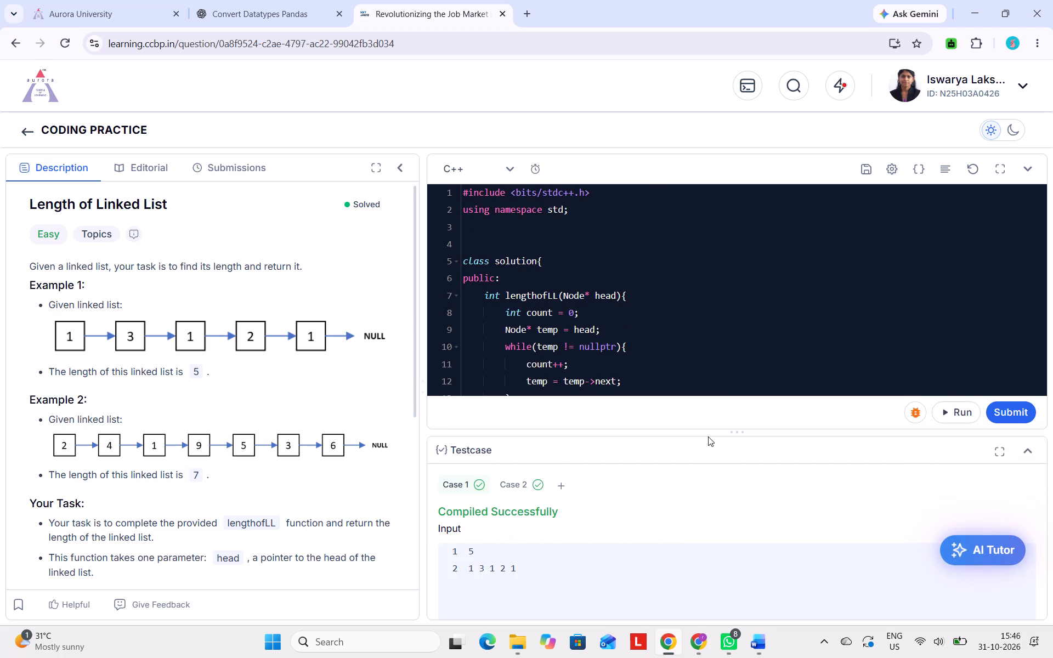
drag(708, 436, 709, 439)
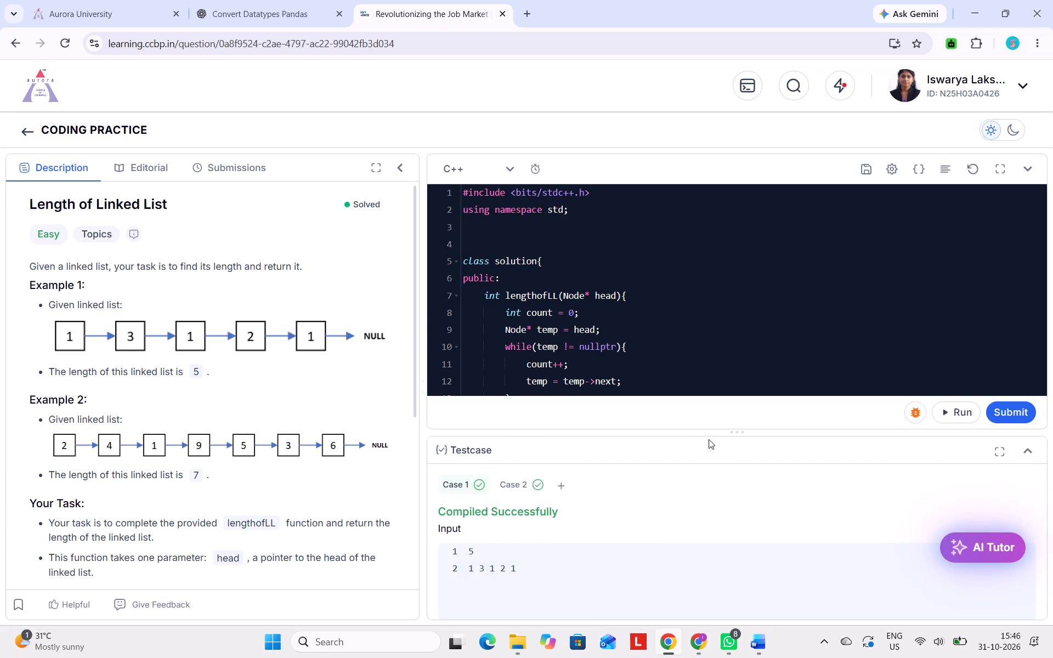
drag(709, 439, 740, 430)
drag(740, 430, 772, 510)
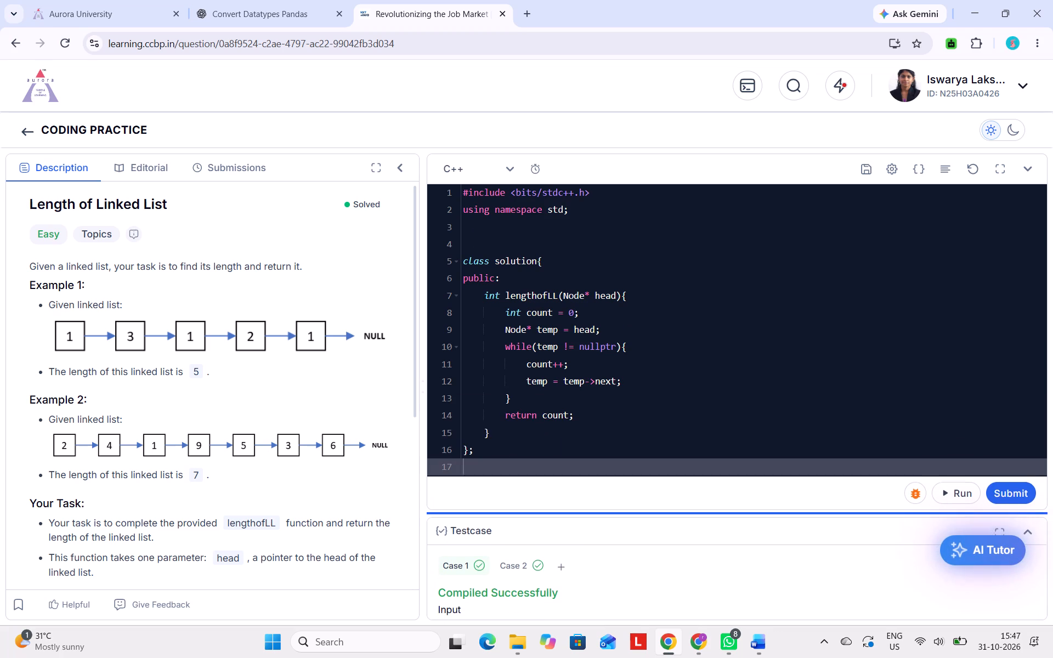
drag(772, 510, 771, 510)
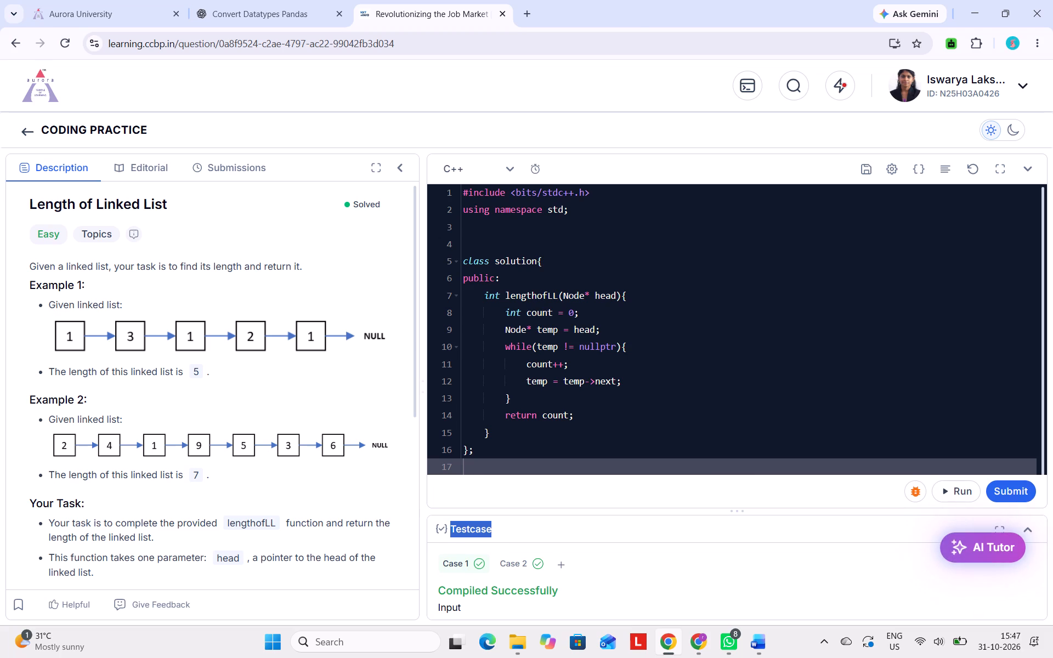
Capture a rectangular screen snip of the Length of Linked List page from the site header down, excluding the browser tabs and address bar.
key(shift+super+s)
ctrl+scroll(0, 63, up, 1)
ctrl+scroll(0, 63, right, 7)
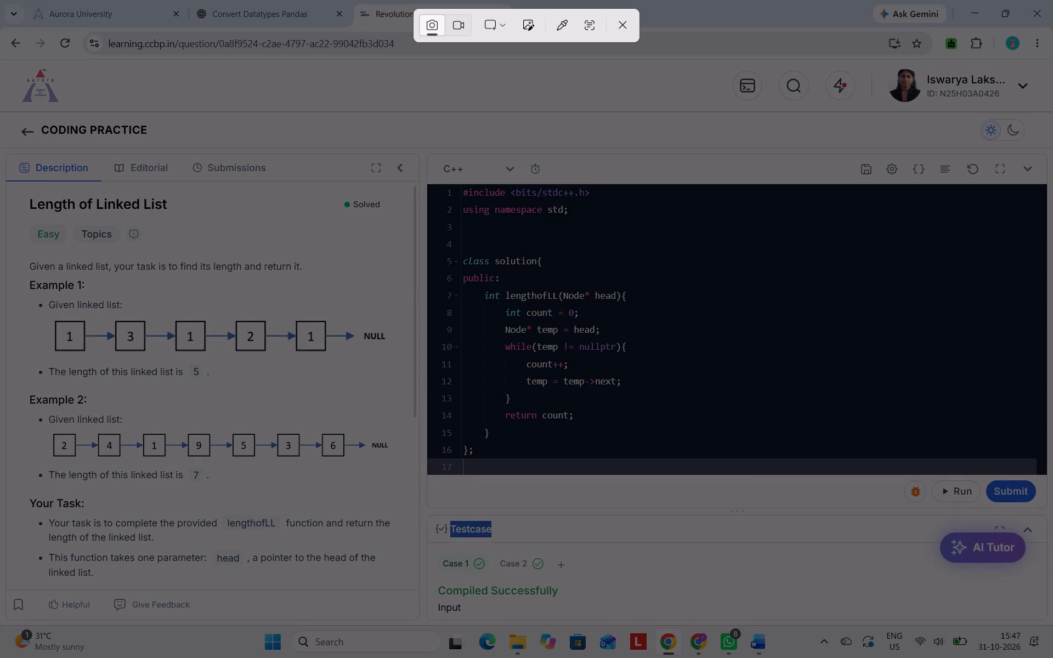
drag(1, 56, 952, 481)
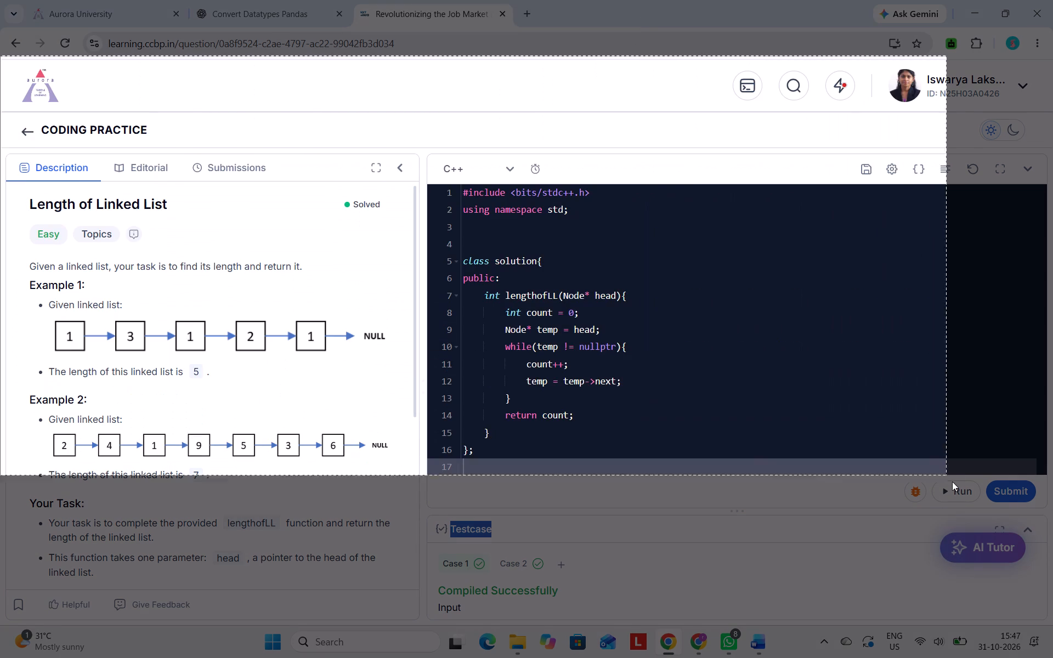
drag(952, 481, 1052, 657)
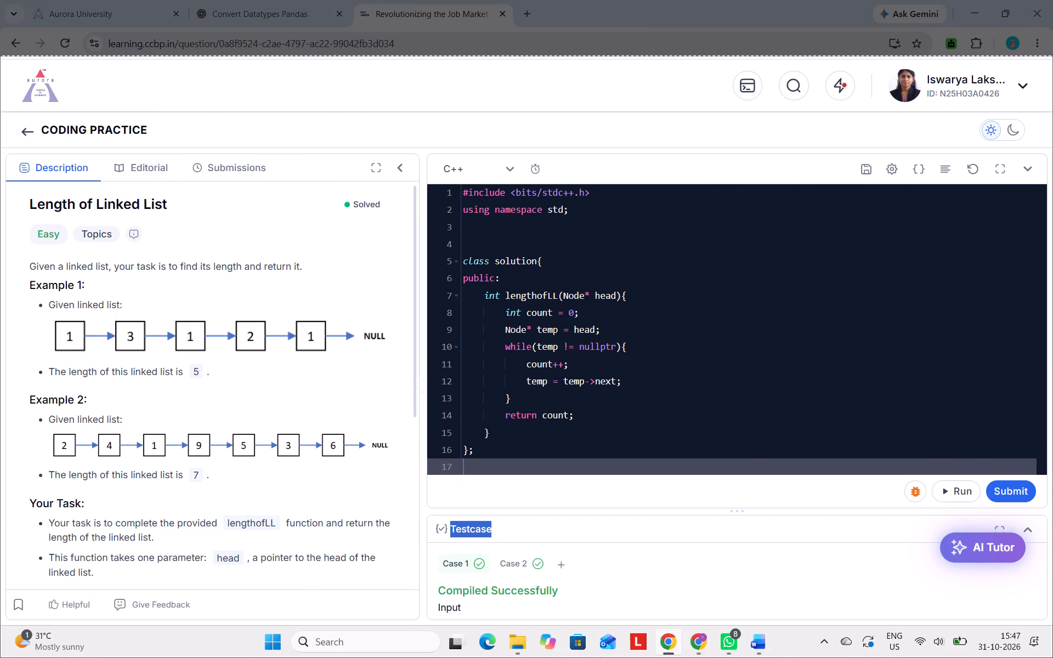
drag(1052, 657, 1052, 625)
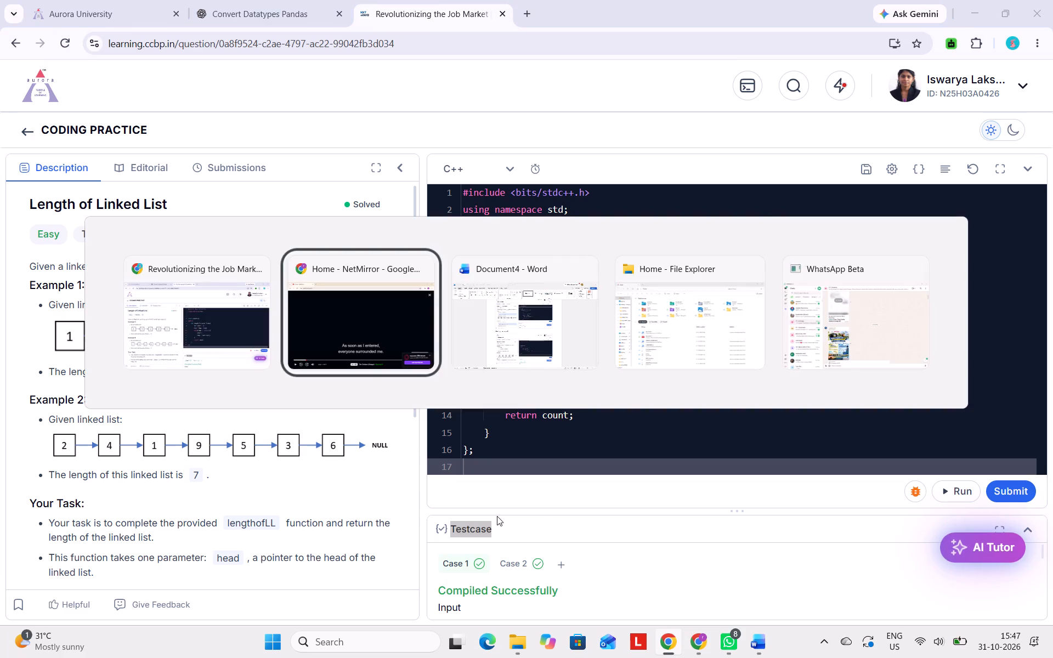
In Word, paste the Length of Linked List snip on a new line after the Linked List Traversal screenshot.
scroll(467, 508, down, 2)
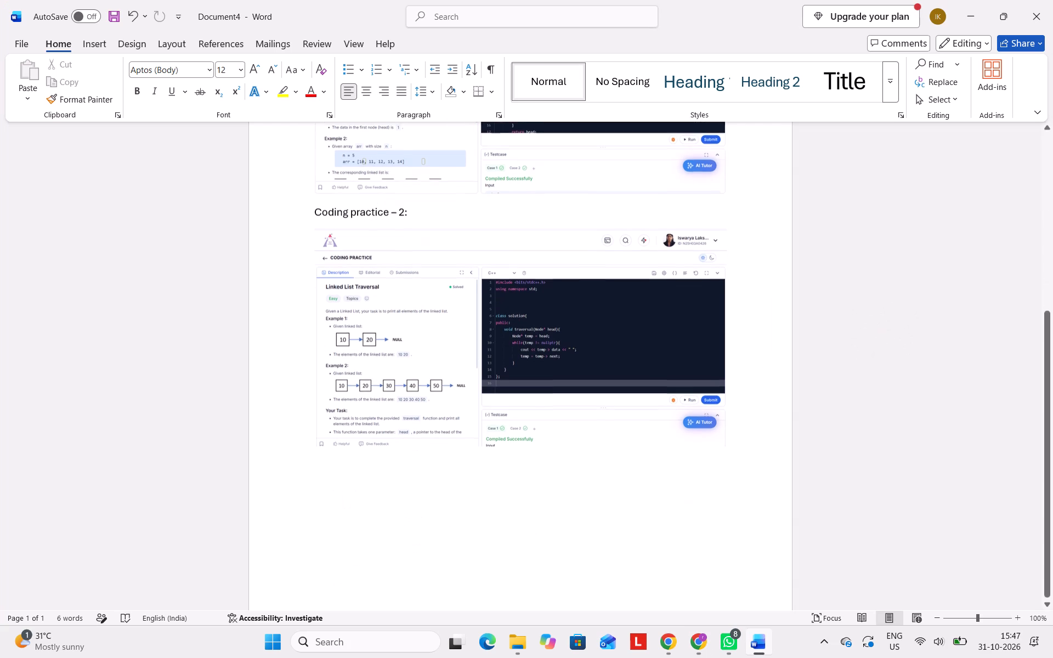
key(Return)
key(ctrl+v)
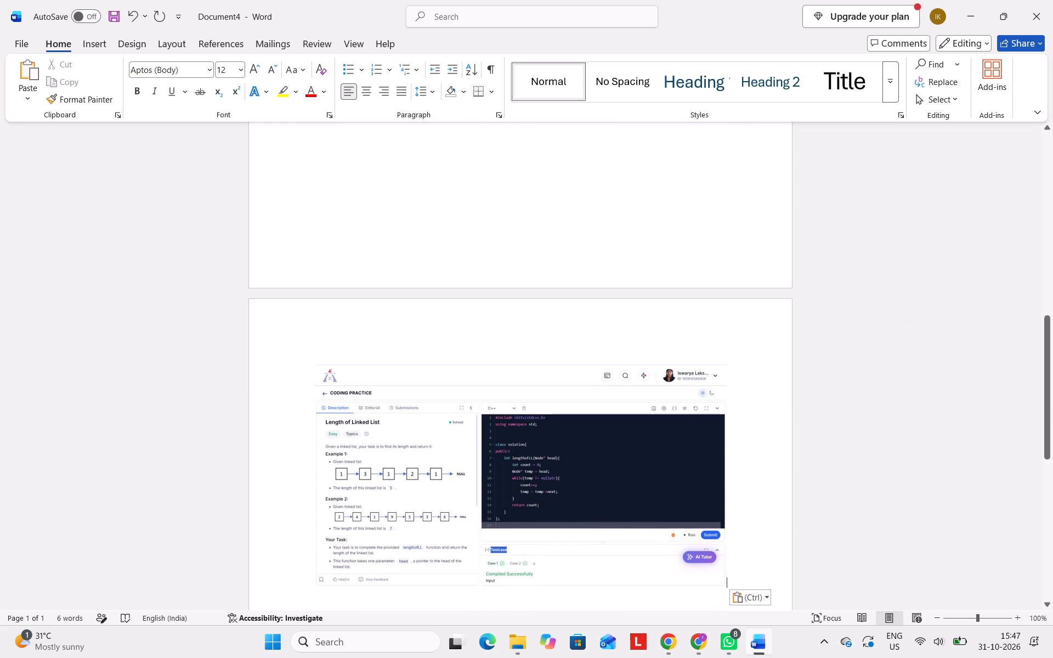
Insert blank lines after the Linked List Traversal screenshot until an empty line sits above the Length of Linked List screenshot on page 2.
click(425, 356)
click(488, 255)
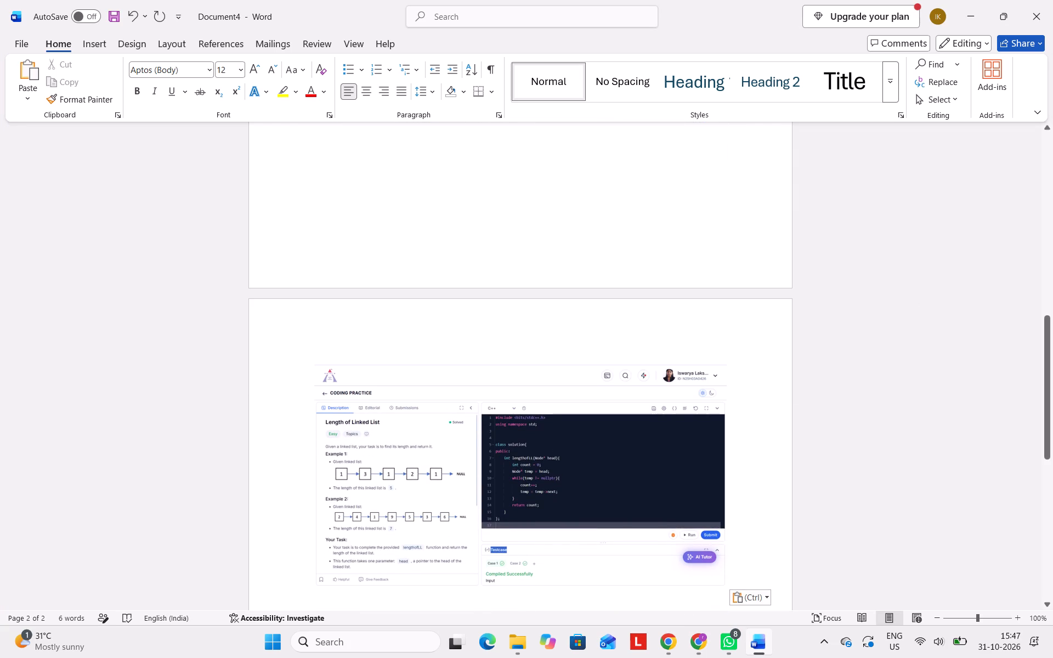
scroll(488, 255, up, 1)
click(702, 378)
scroll(702, 378, down, 1)
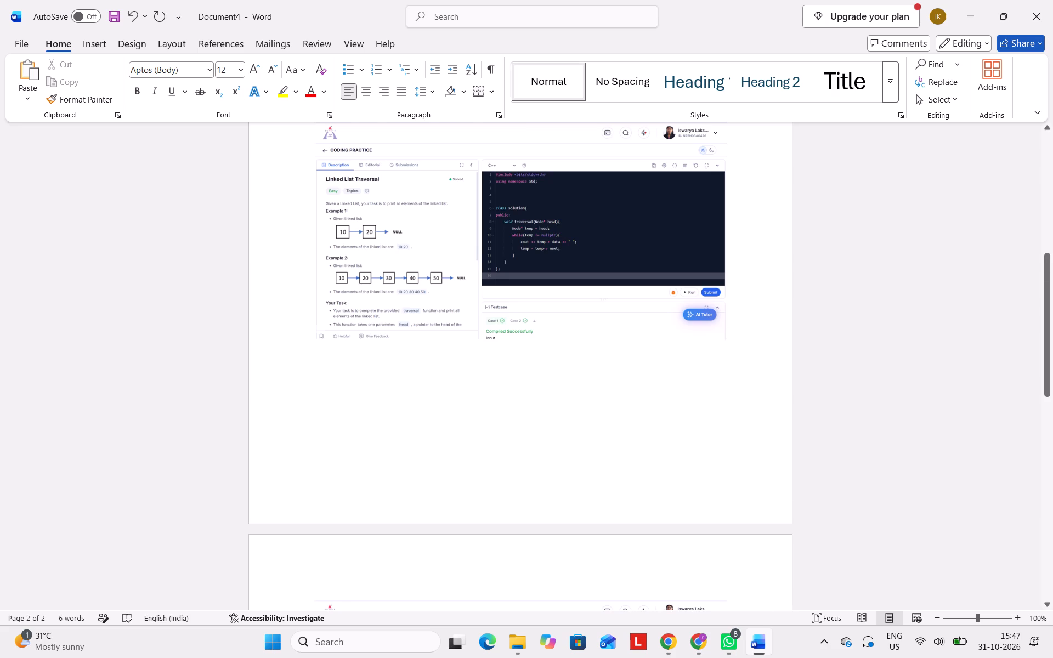
scroll(702, 378, down, 1)
key(Return)
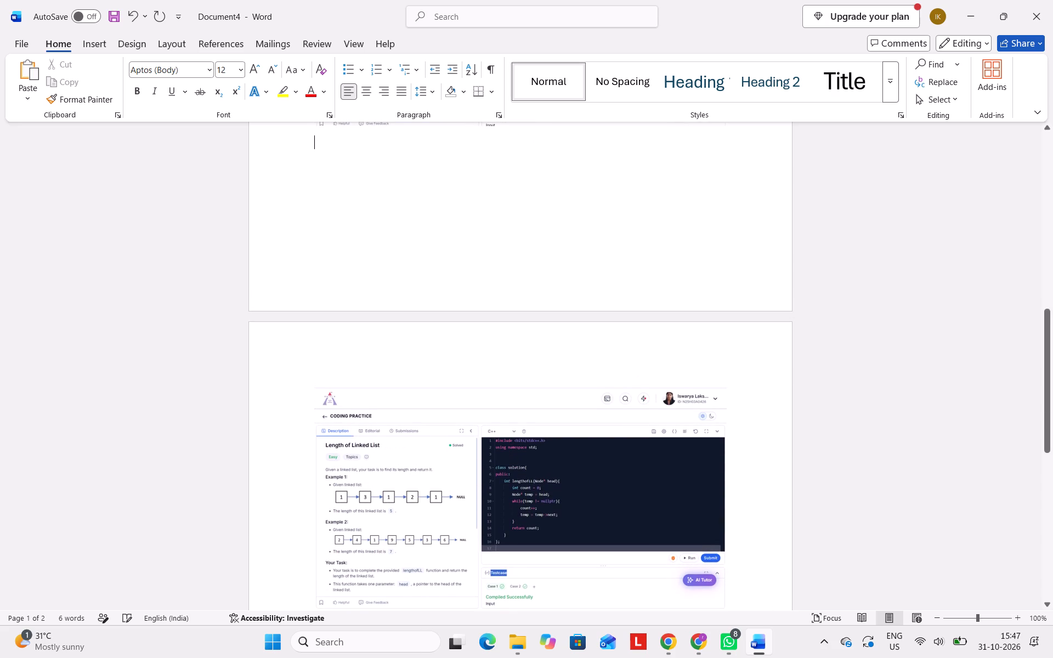
key(Return)
key(Return)
key(Return)
key(Return)
key(Return)
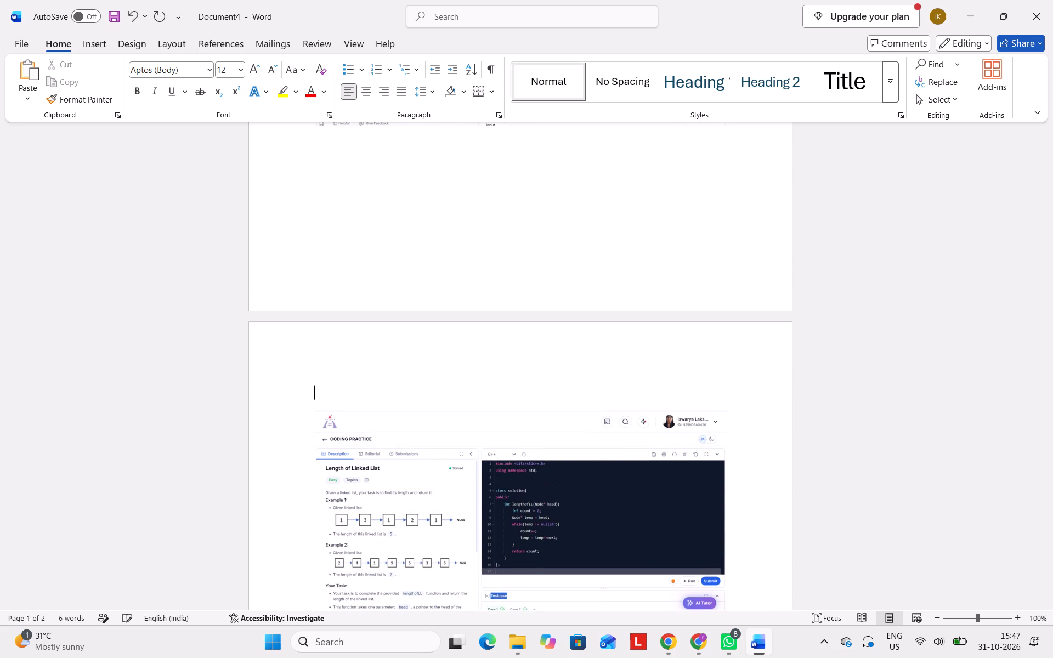
Enter the heading "Coding practice -3:" directly above the Length of Linked List screenshot, without an extra blank line.
text(coding)
key(space)
text(practice -3)
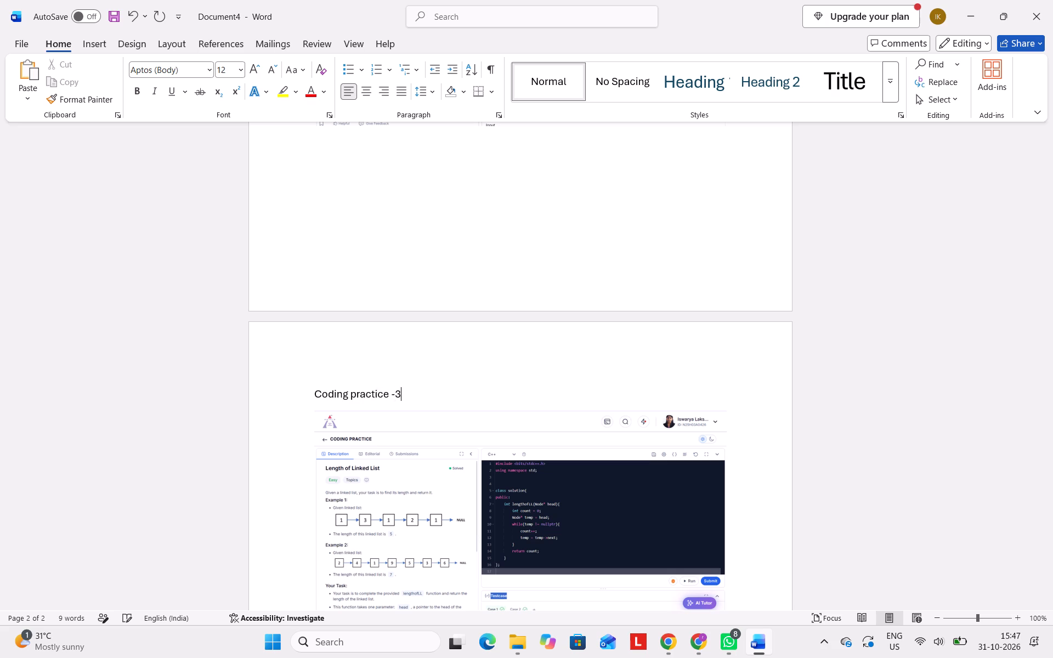
key(shift+colon)
key(Return)
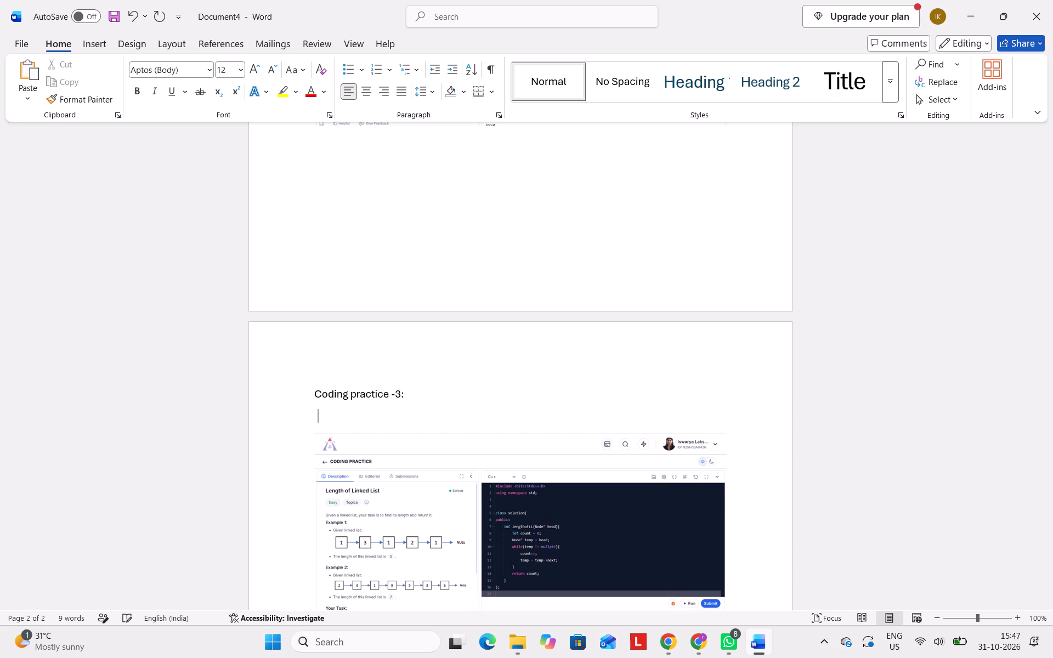
key(BackSpace)
Add the heading "Coding practice -4:" on a new line below the Length of Linked List screenshot, followed by an empty line.
scroll(401, 341, up, 3)
scroll(401, 341, right, 1)
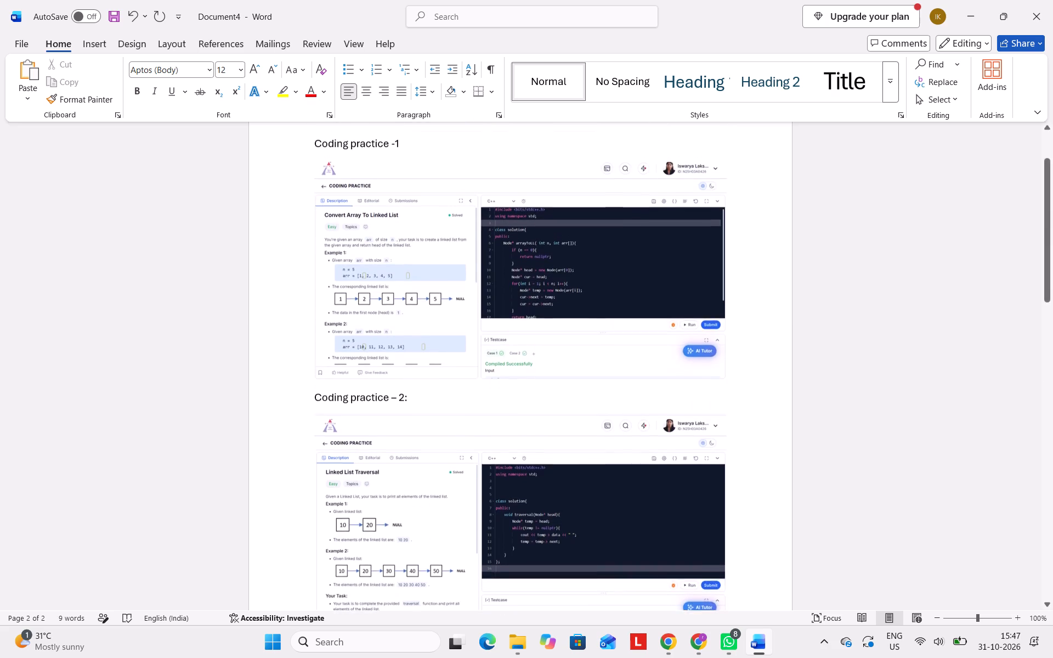
scroll(401, 341, right, 1)
scroll(401, 341, down, 1)
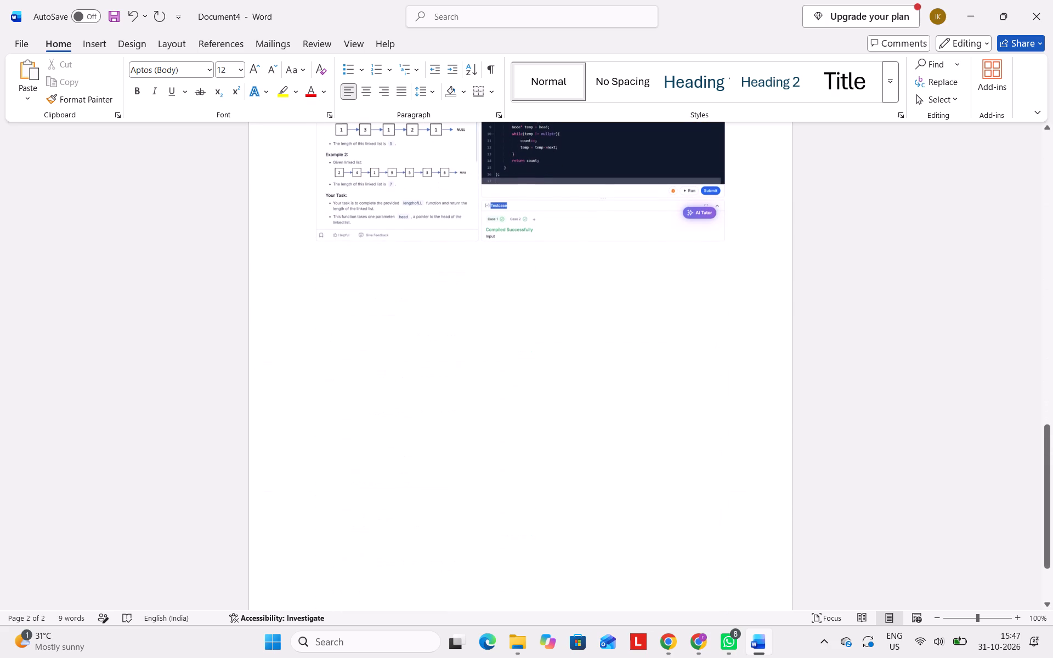
click(737, 240)
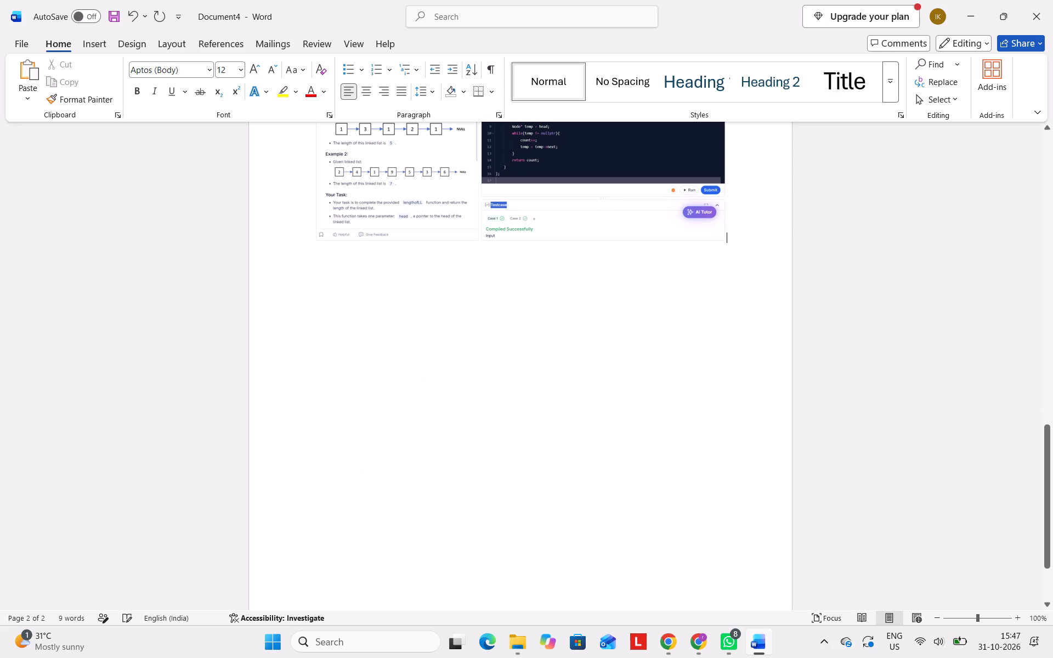
key(Return)
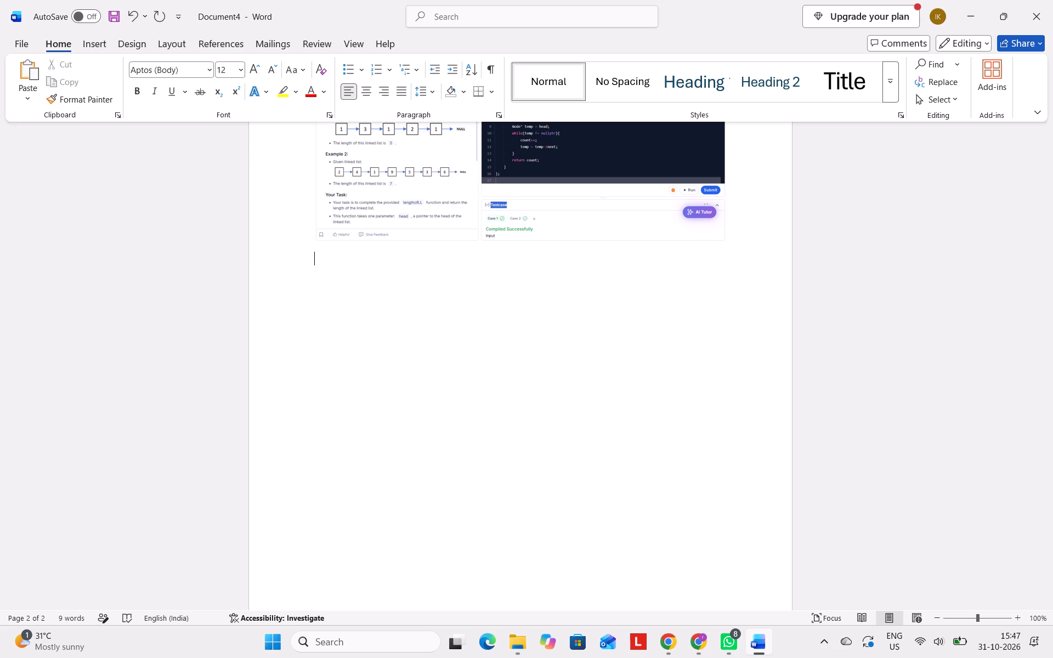
text(co)
text(ding practice)
key(space)
text(-4)
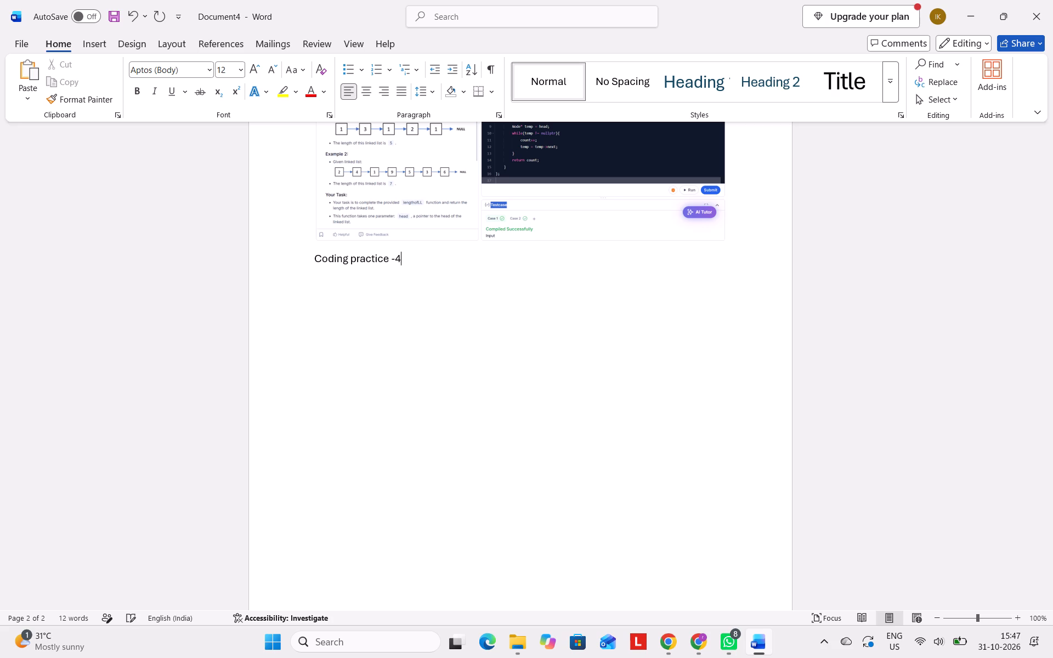
key(shift+colon)
key(Return)
Switch to the Chrome window with the coding practice site, return to the question list and open the Search In Linked List problem.
scroll(620, 214, down, 1)
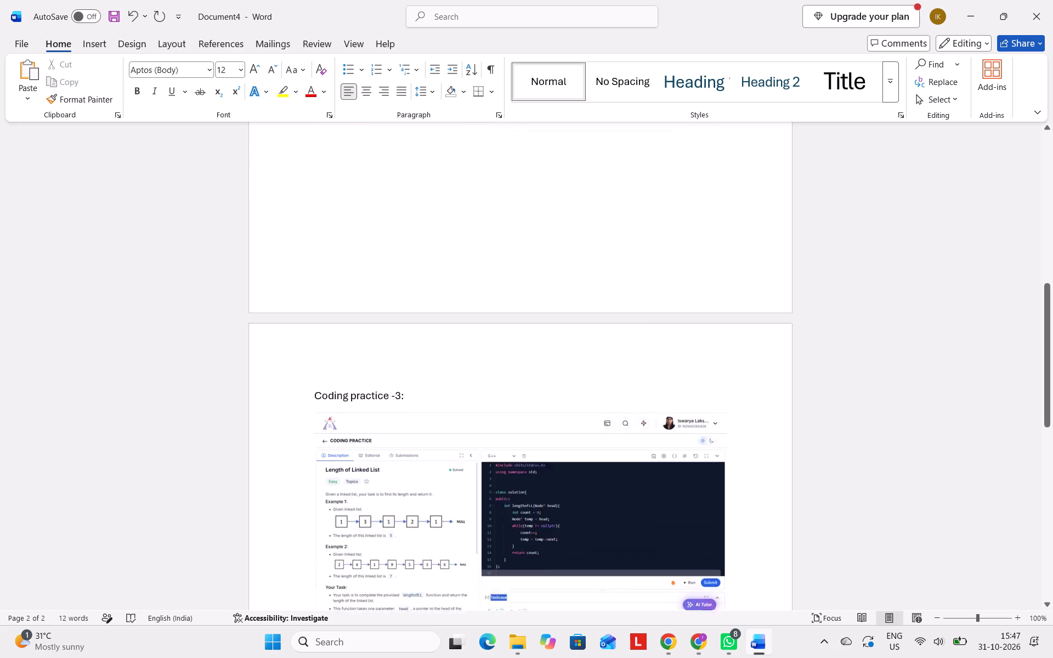
scroll(620, 214, down, 1)
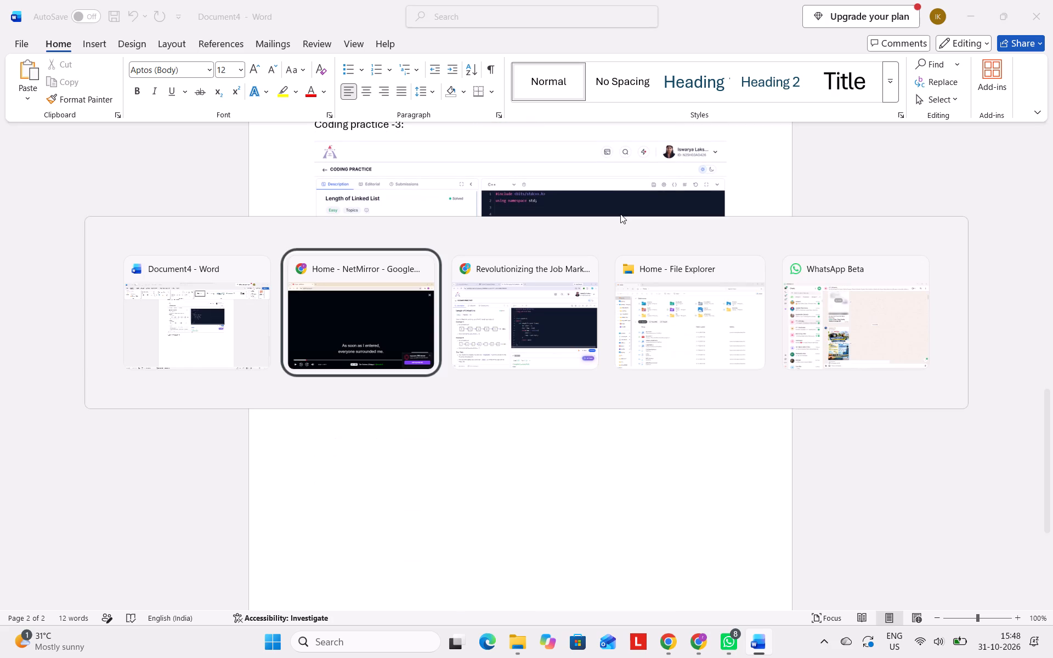
click(32, 129)
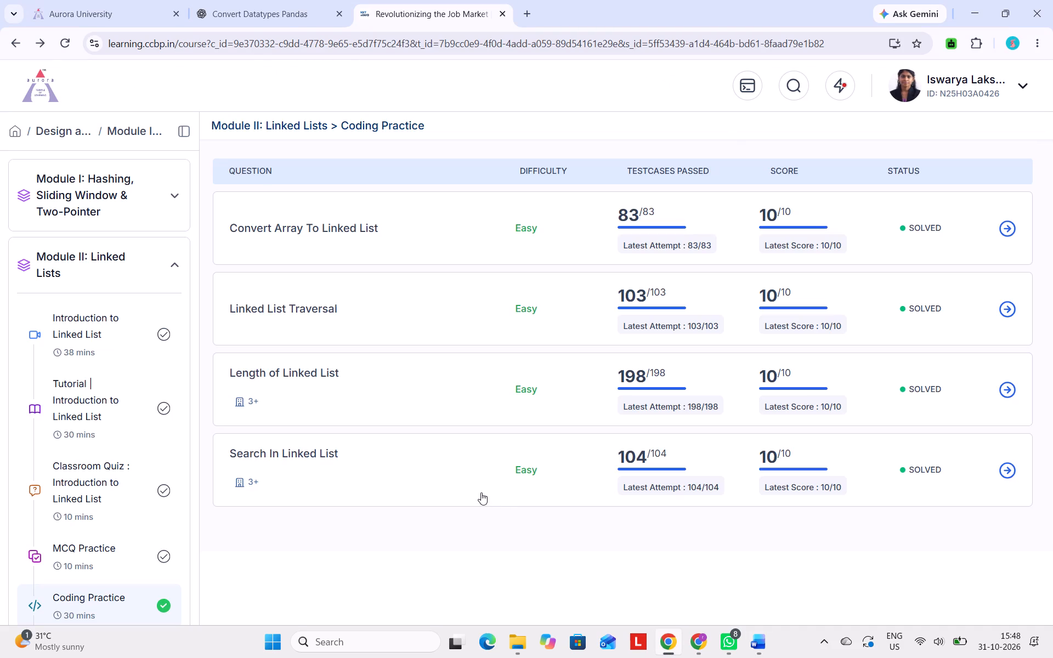
click(481, 492)
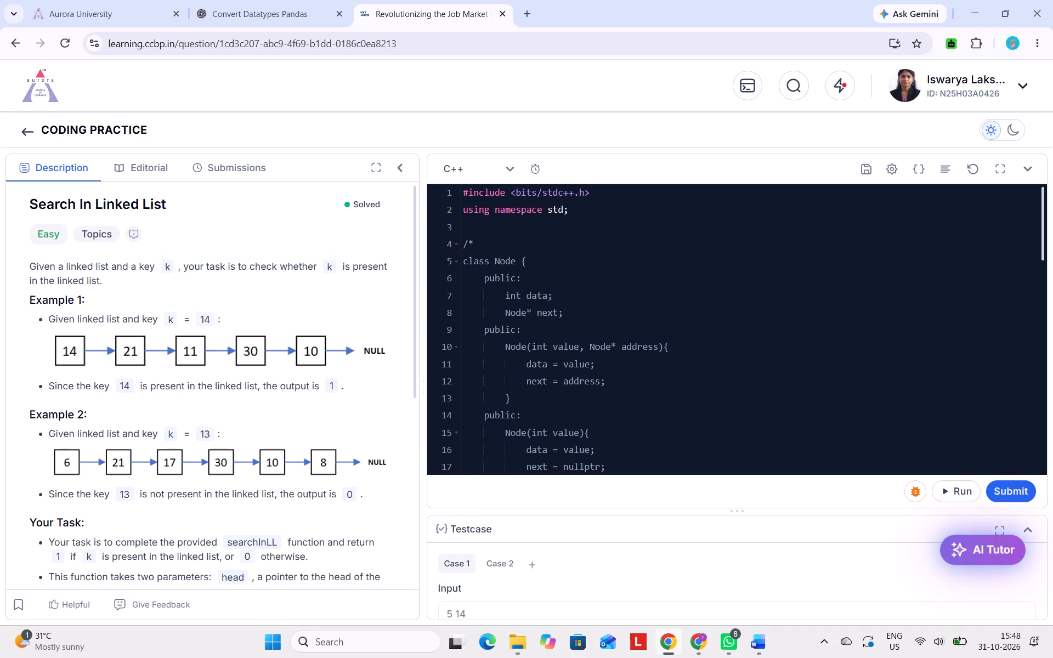
Delete the commented-out Node class block above the solution class and the commented-out arrayToLL block below it.
drag(466, 243, 503, 369)
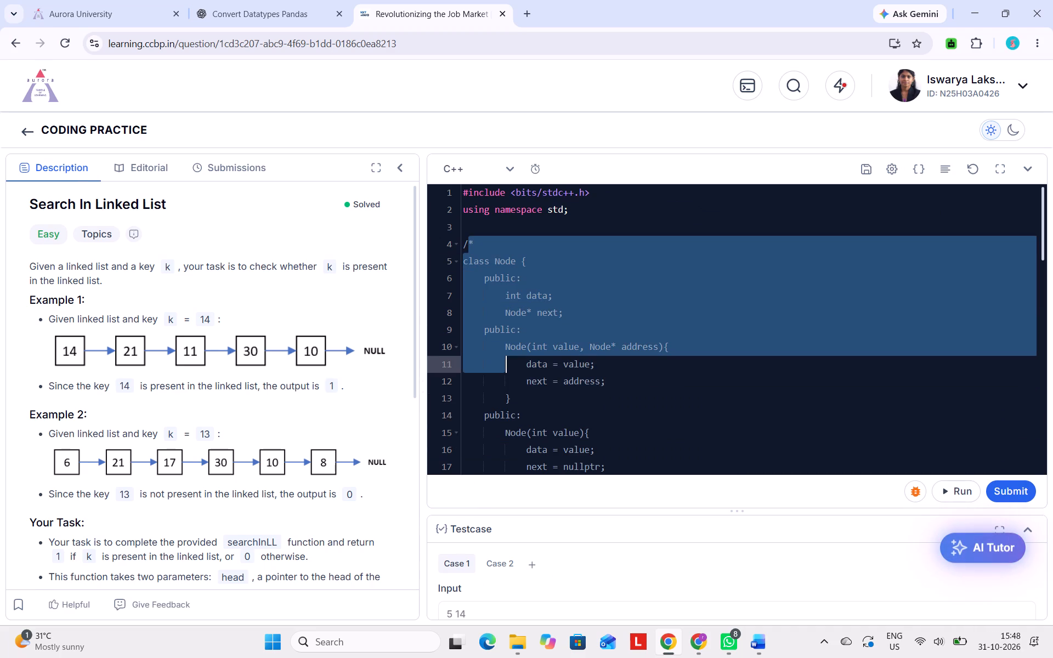
click(503, 369)
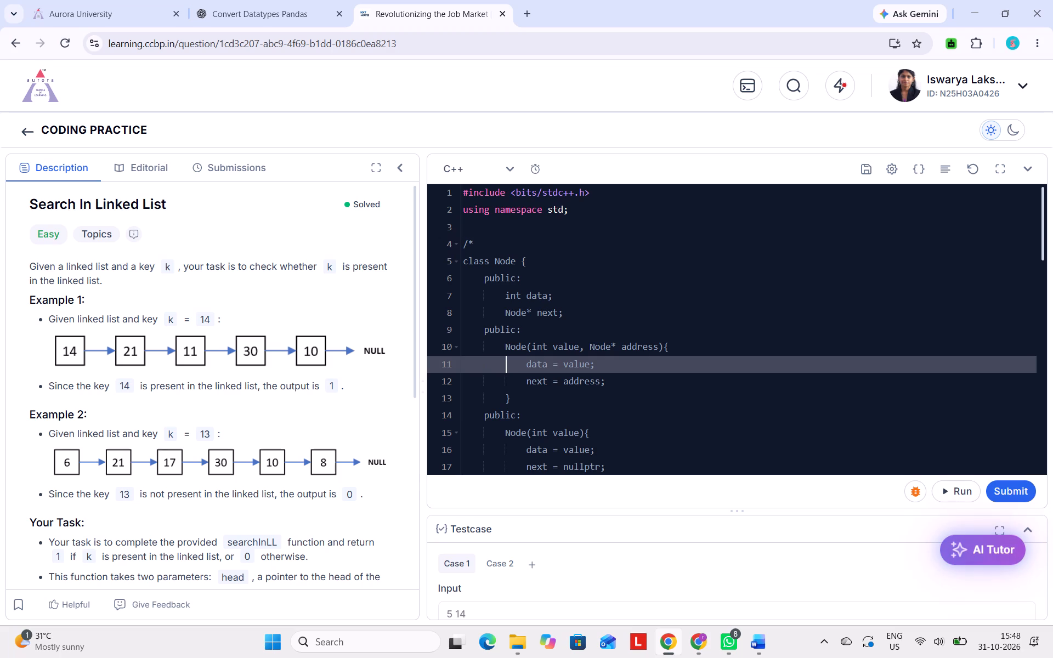
drag(462, 236, 563, 463)
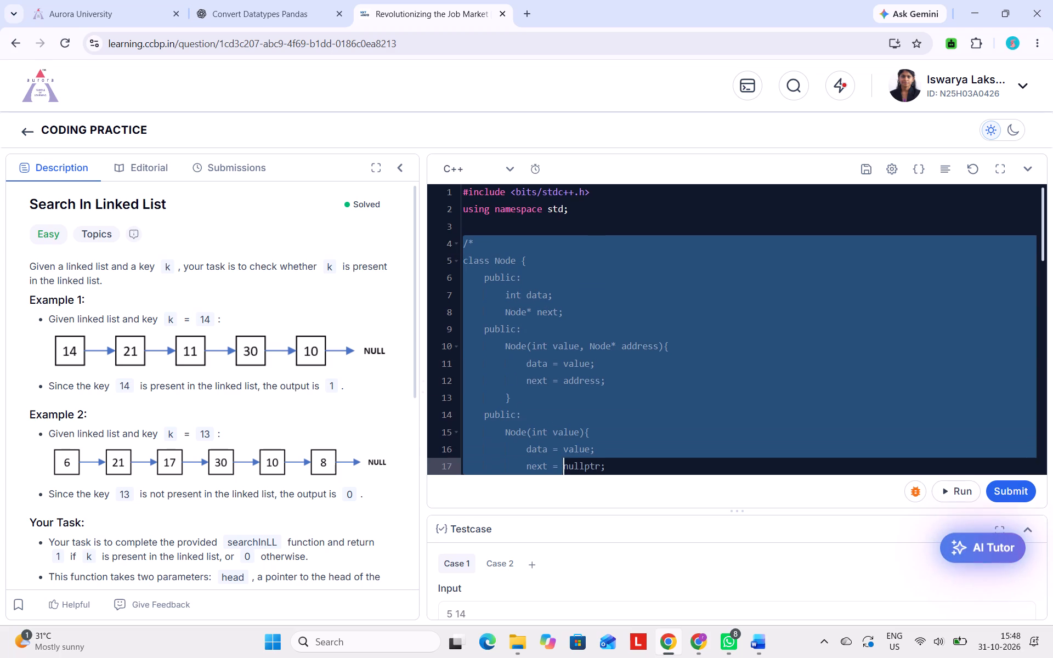
drag(563, 463, 546, 264)
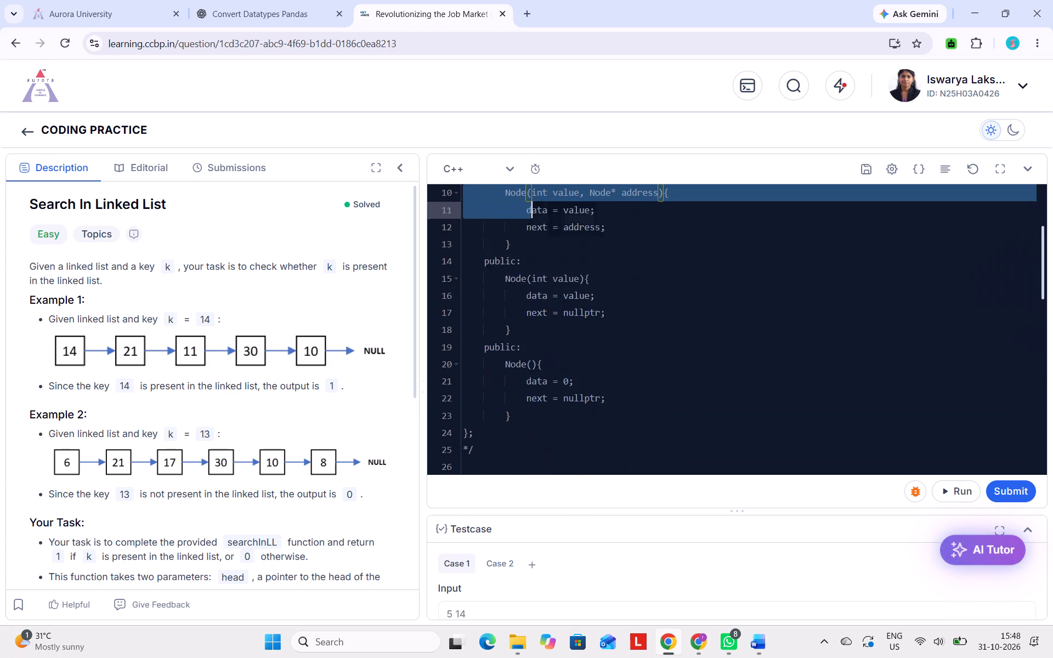
drag(546, 264, 564, 445)
key(BackSpace)
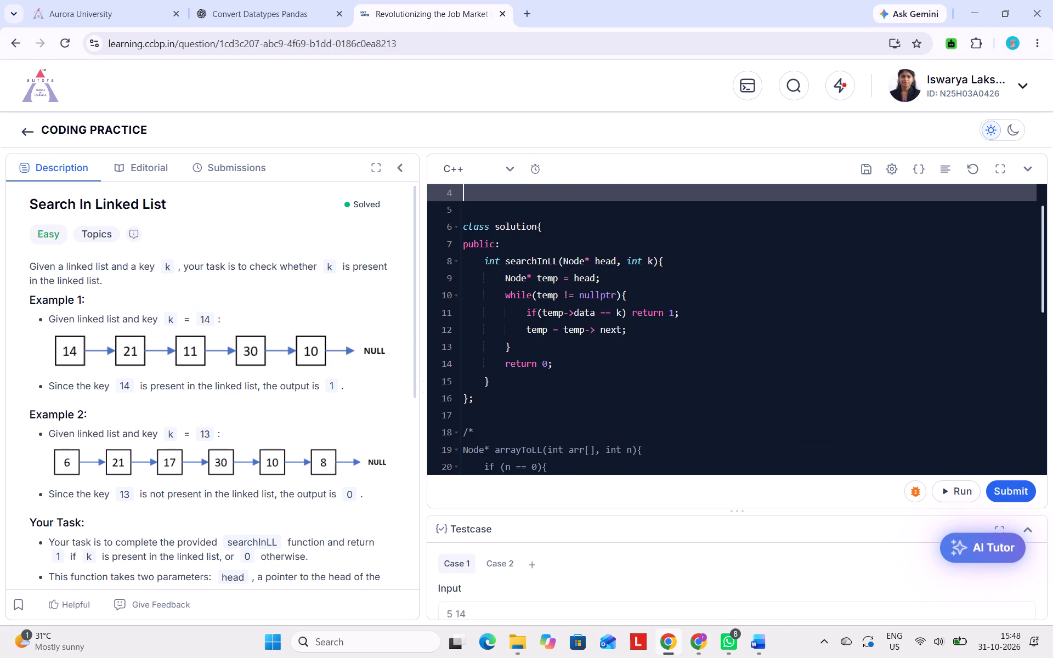
scroll(564, 445, down, 1)
drag(466, 420, 502, 507)
key(BackSpace)
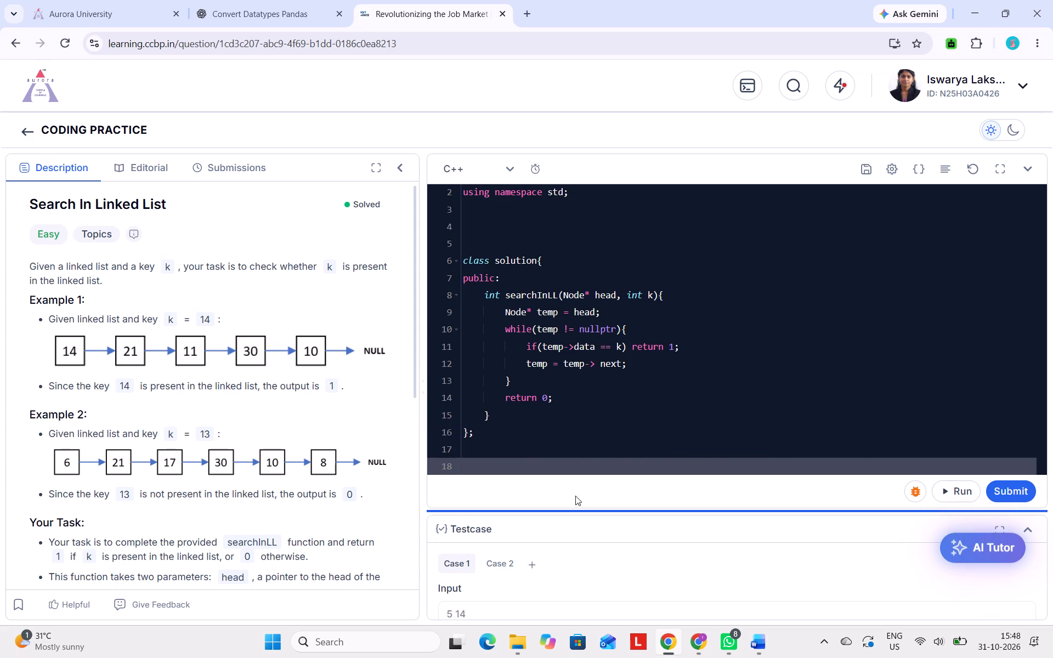
Remove the extra blank lines above the solution class, leaving one blank line after the namespace line.
click(483, 254)
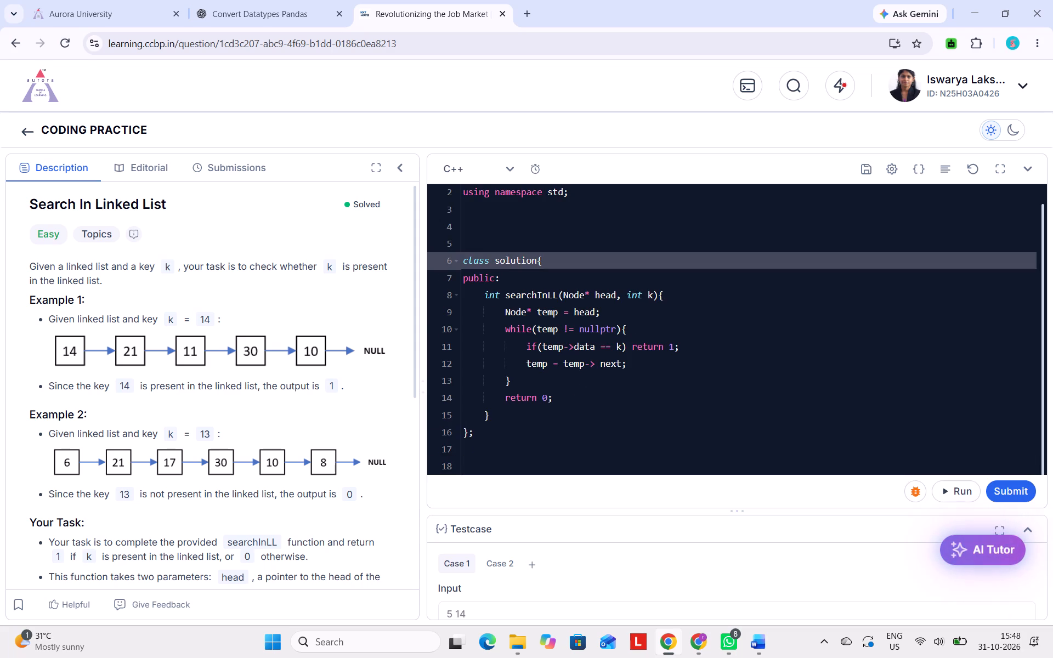
click(476, 229)
key(BackSpace)
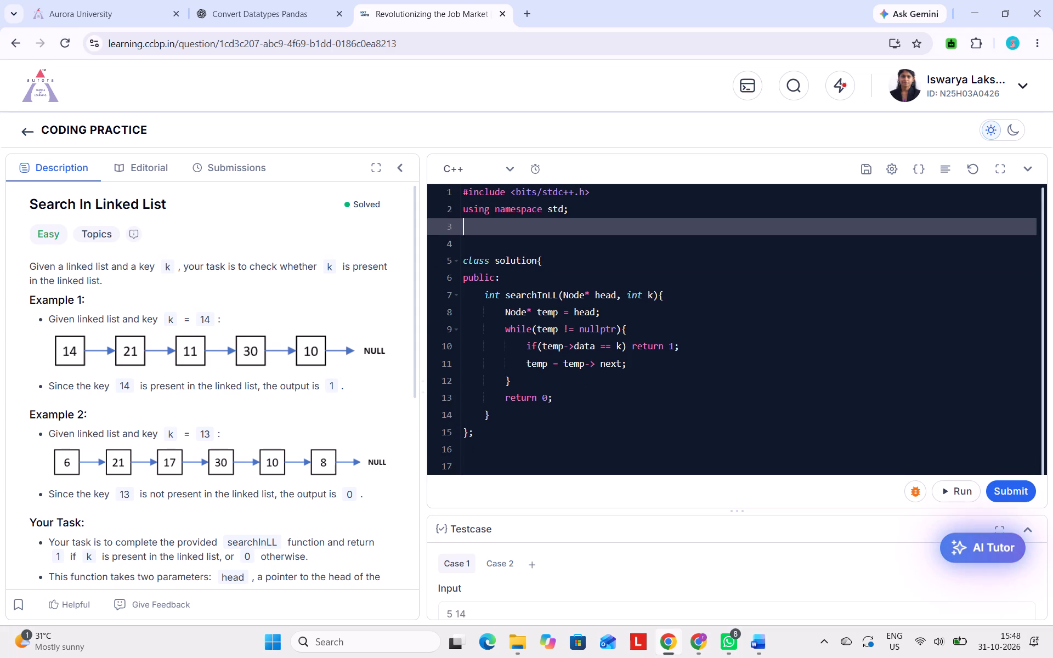
click(474, 243)
key(BackSpace)
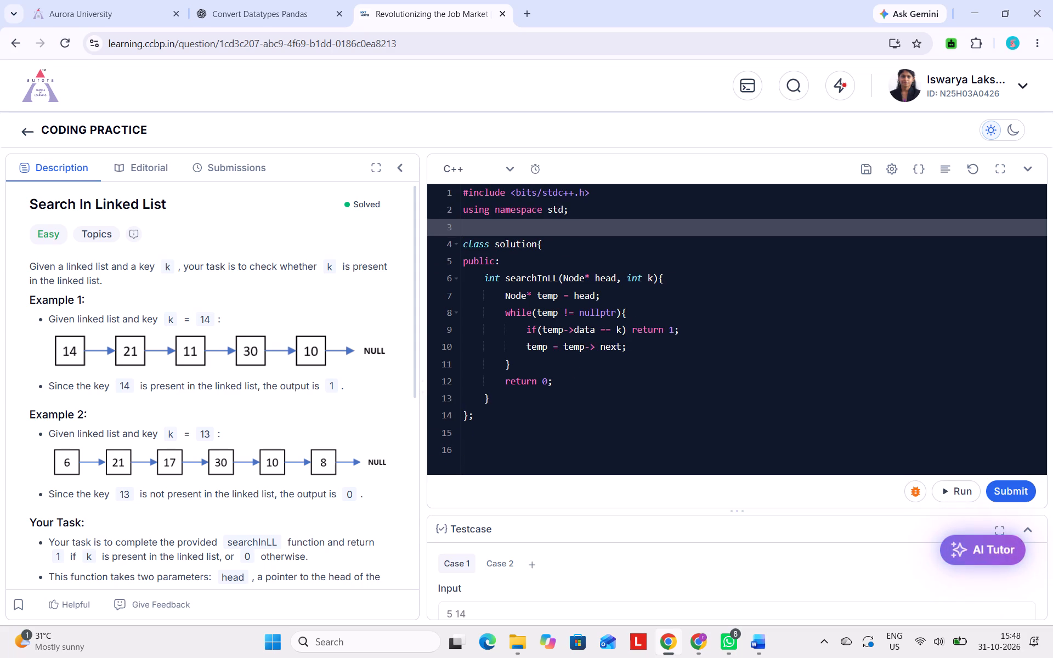
Run the Search In Linked List code and enlarge the code editor area so the whole solution class fits above the test cases.
click(947, 501)
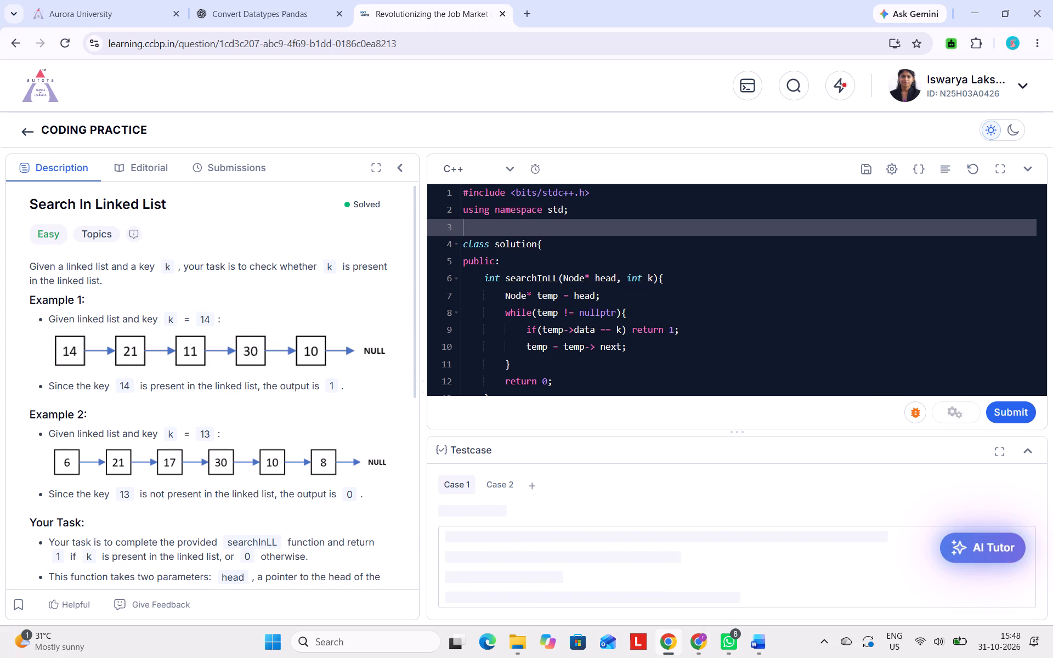
drag(759, 436, 752, 432)
drag(752, 432, 765, 478)
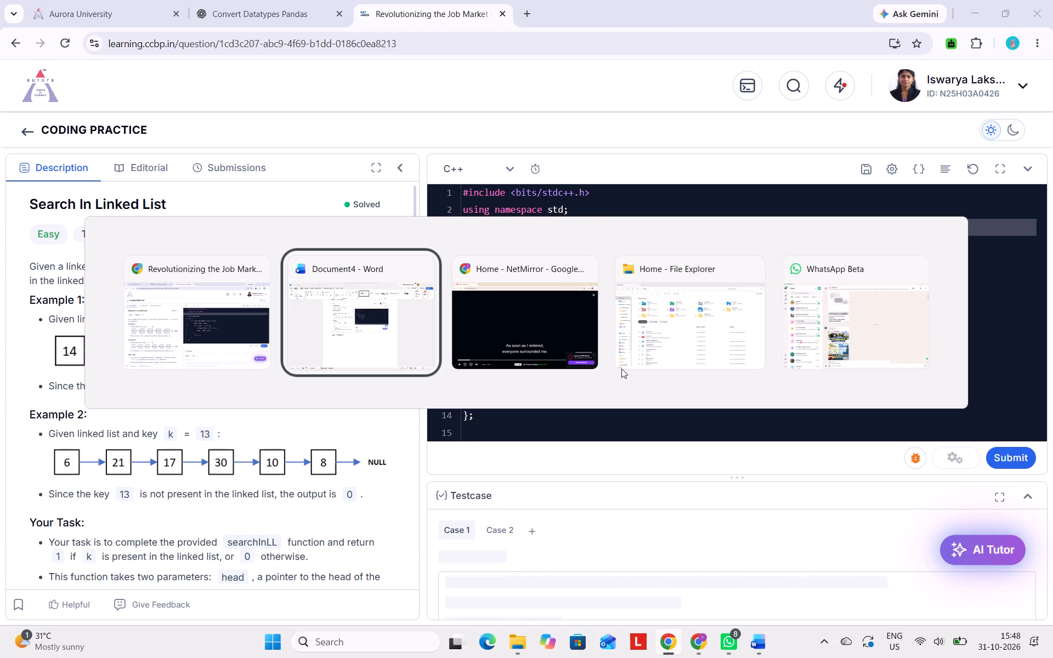
Switch to the NetMirror window and watch The Traitors (Telugu) Episode 8, pausing and resuming it and skipping ahead repeatedly.
click(547, 332)
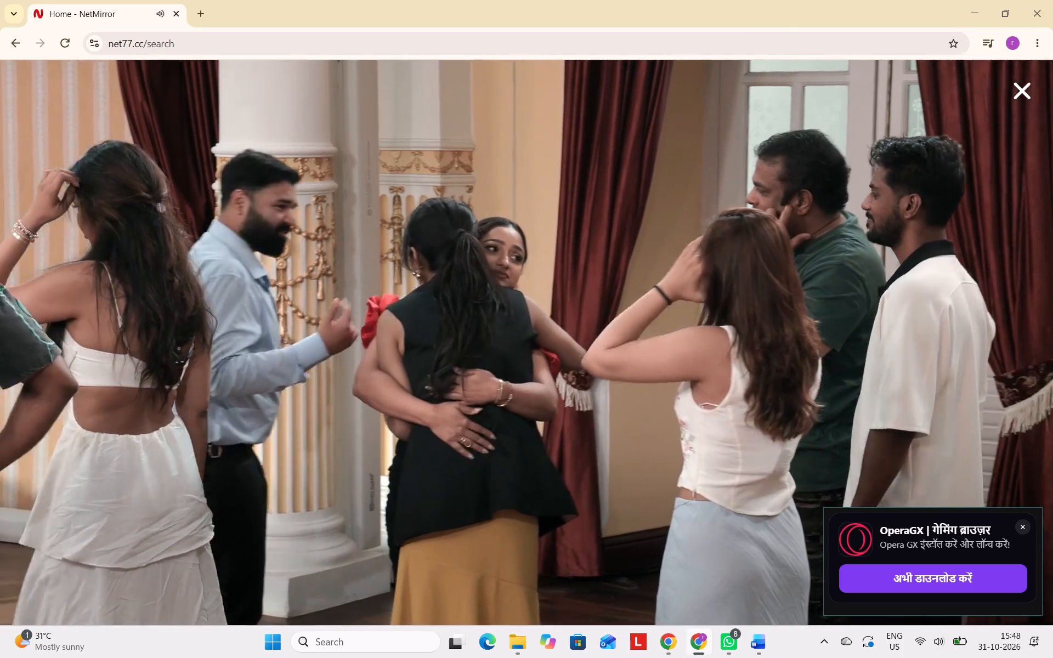
key(space)
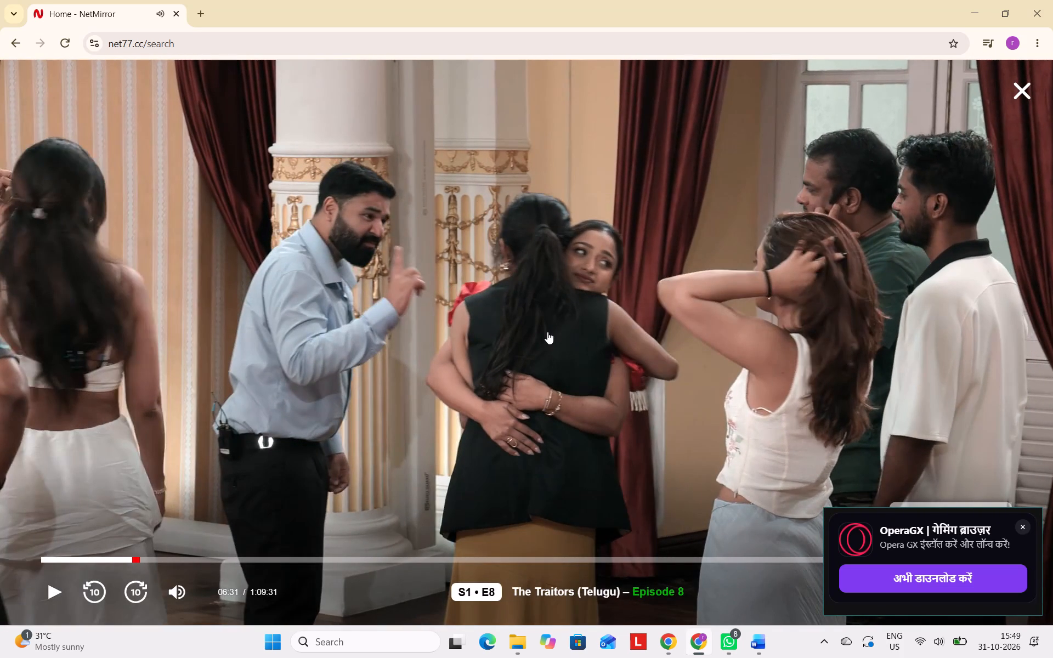
key(space)
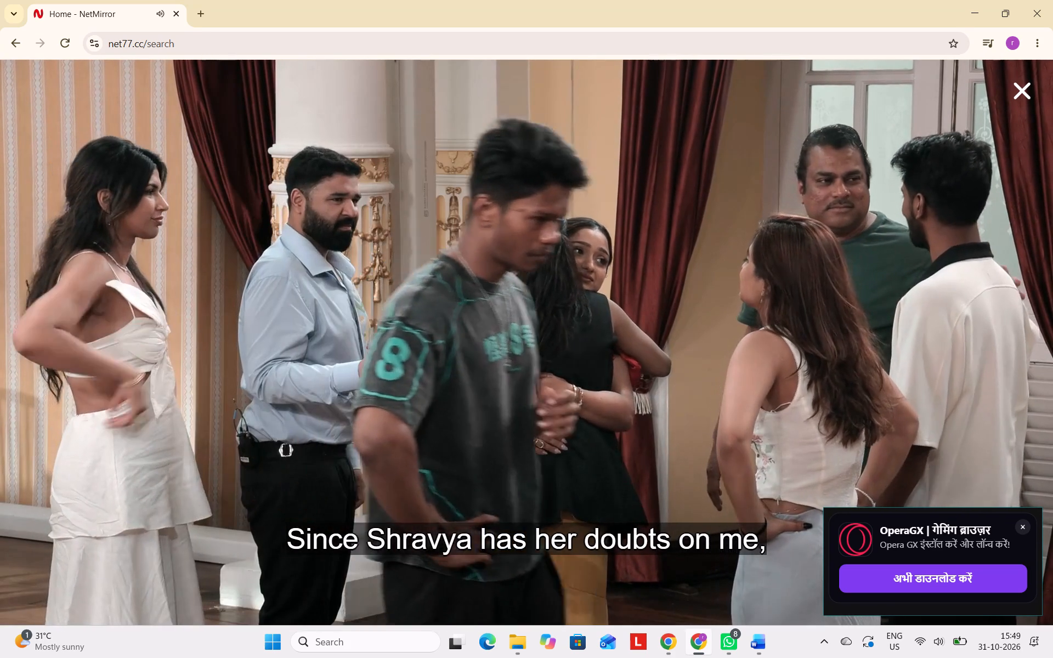
key(space)
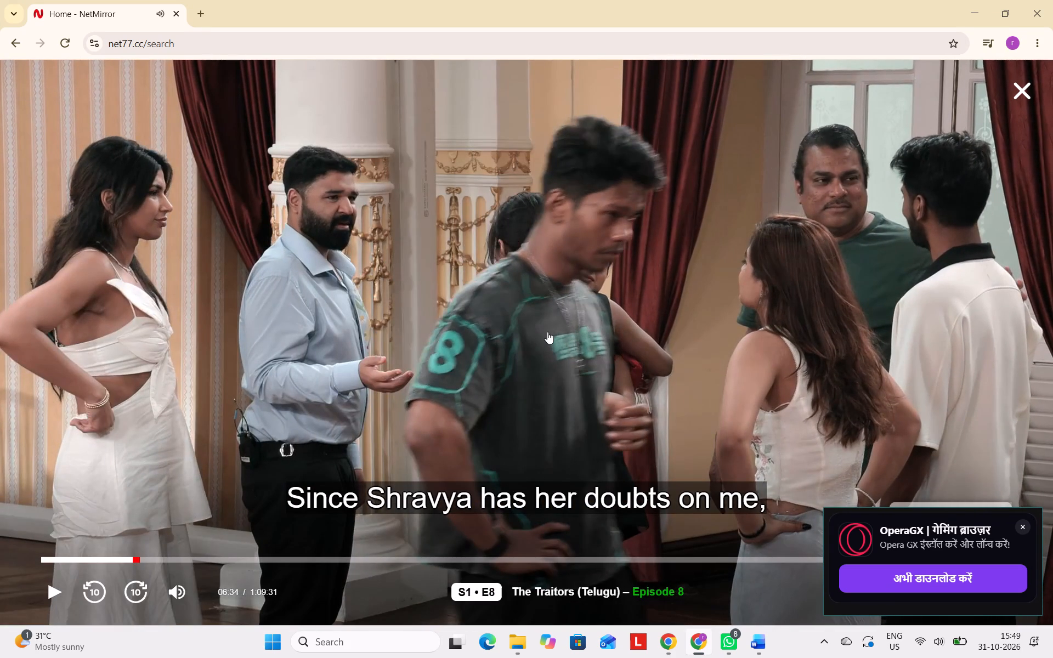
key(space)
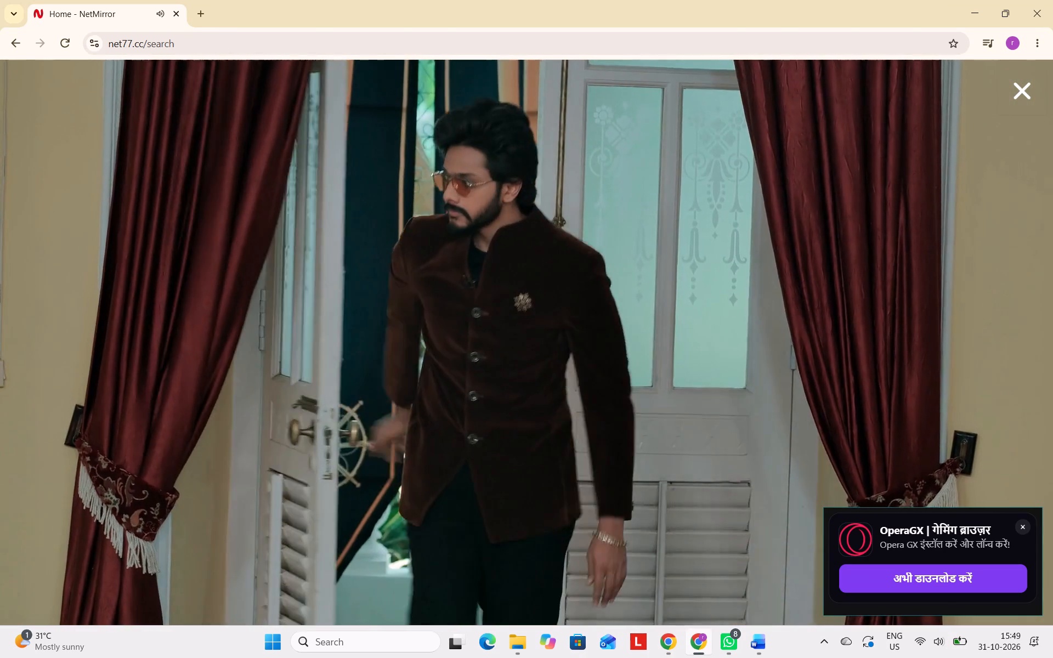
key(Right)
key(Right)
key(Right)
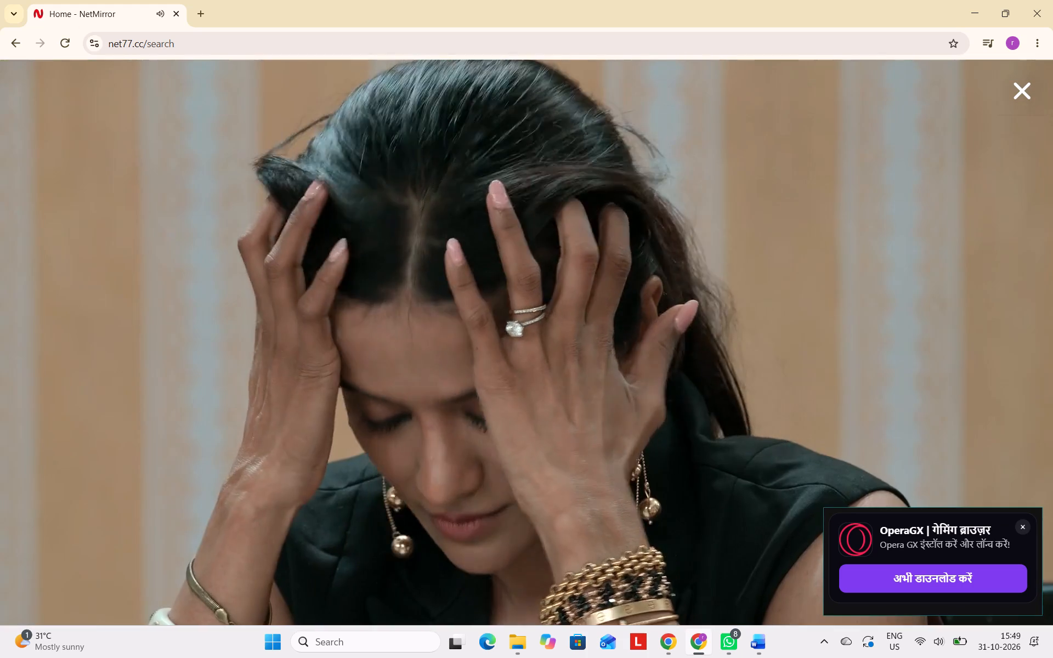
key(Right)
key(Right)
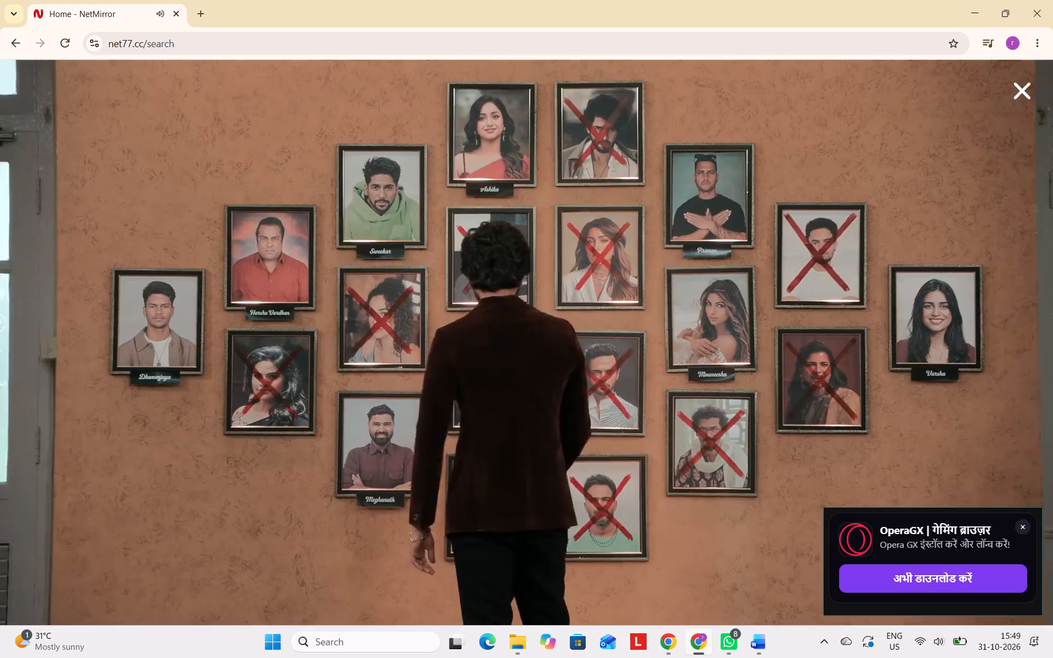
key(Right)
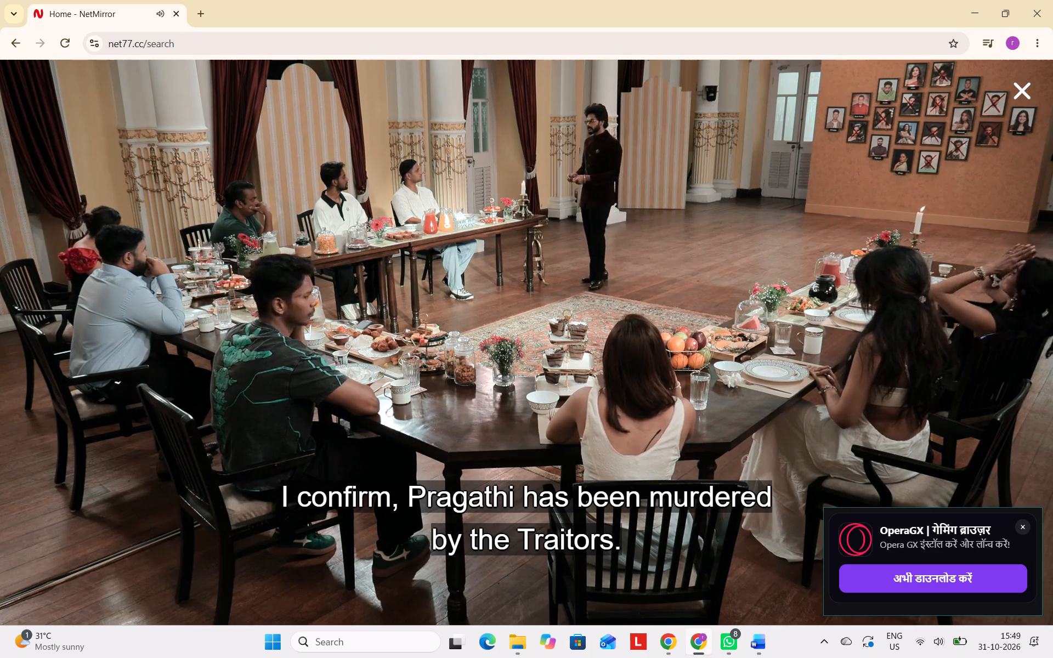
key(Right)
key(Right)
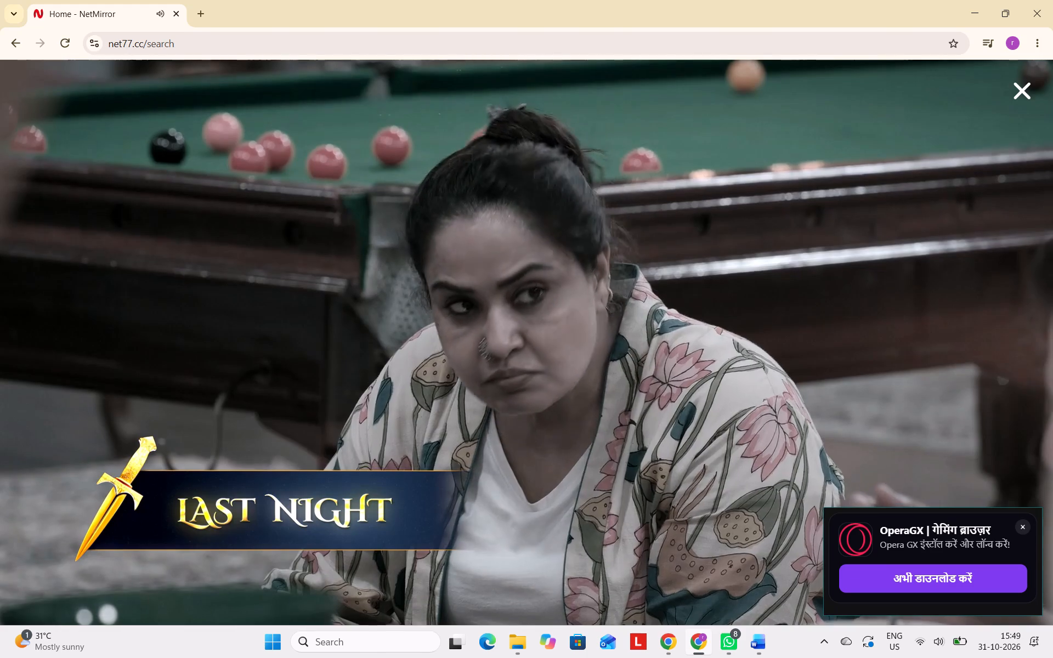
key(Right)
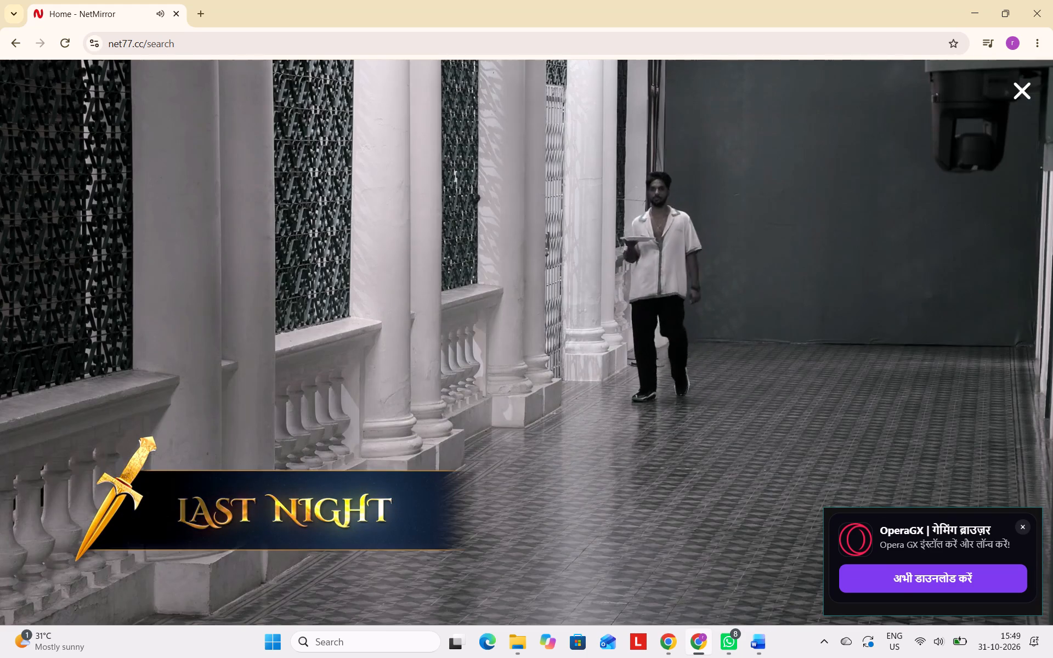
key(Right)
key(Right)
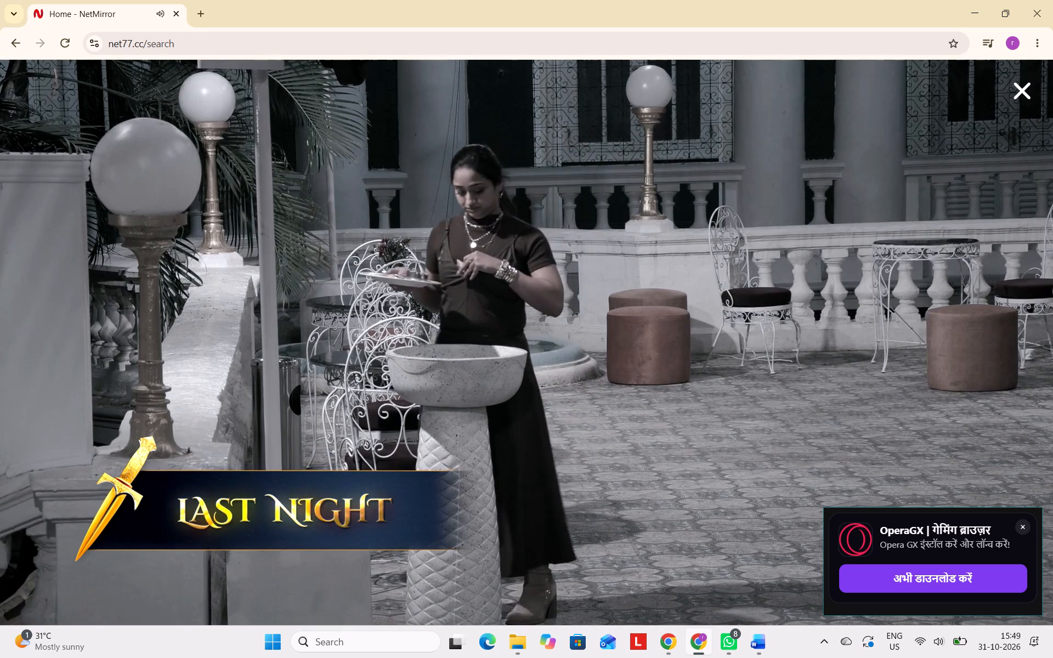
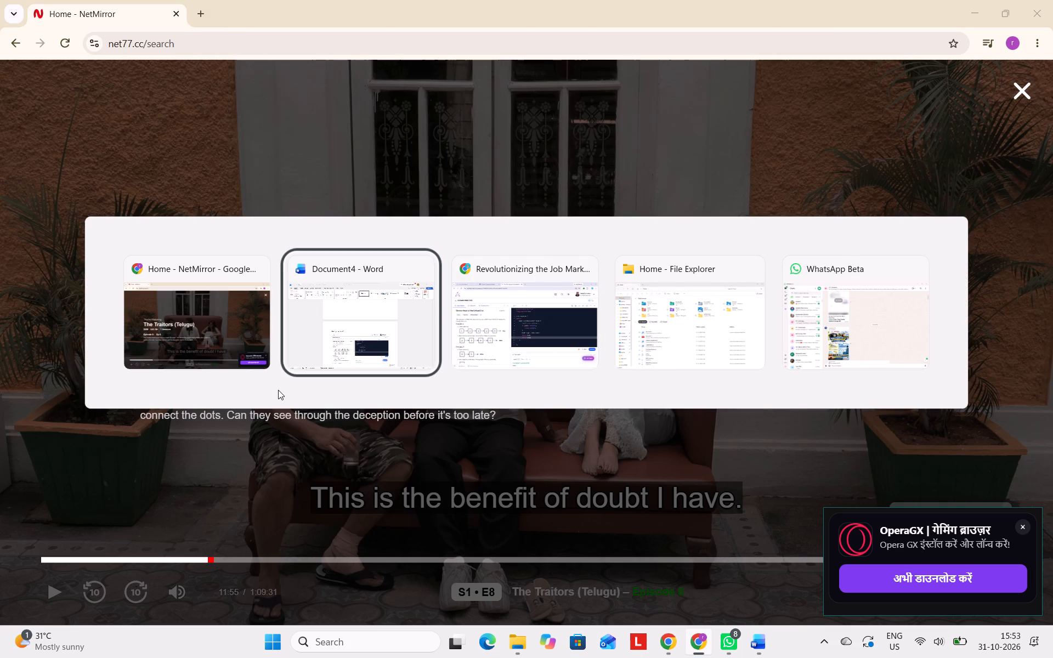
Switch to the Word document and add the heading "coding practice -6:" below the Delete Head of the Linked List screenshot.
scroll(278, 390, down, 3)
click(509, 378)
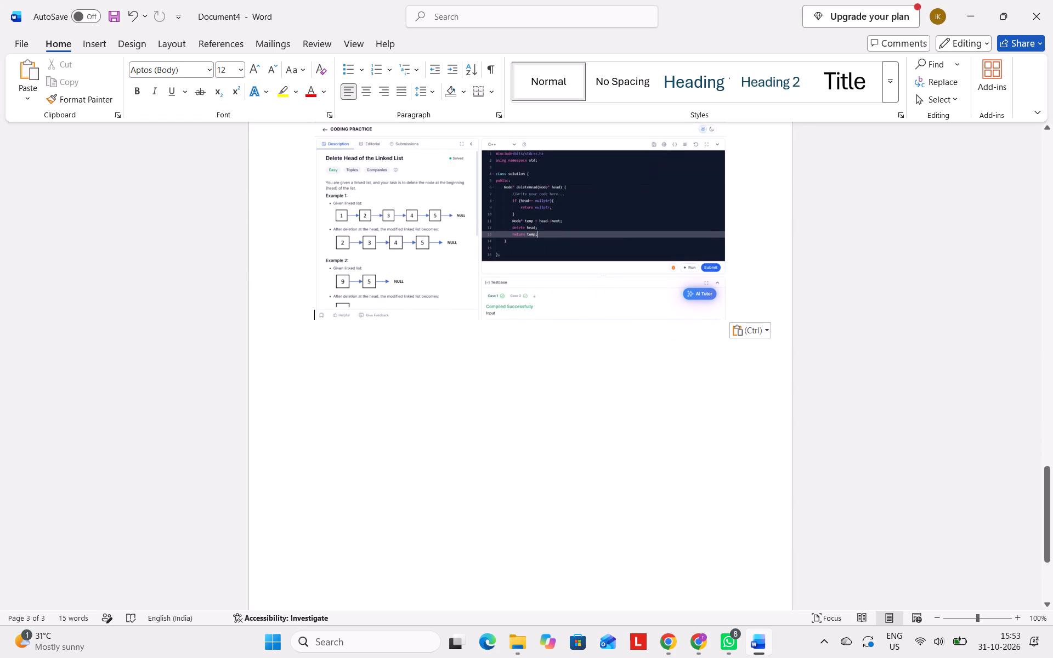
click(509, 378)
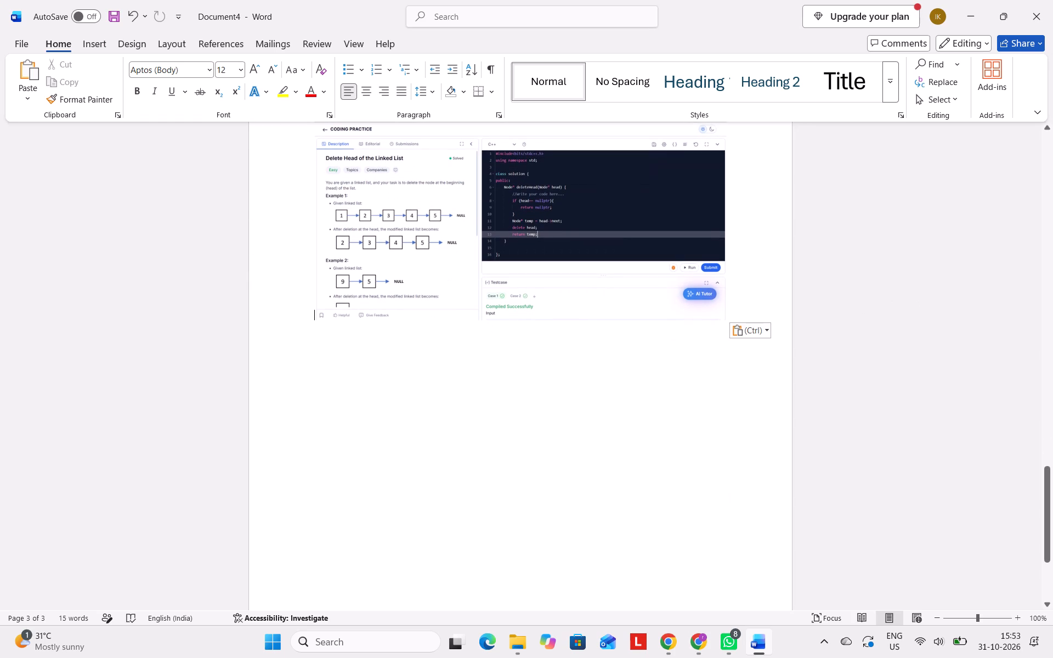
click(545, 311)
click(634, 380)
key(4)
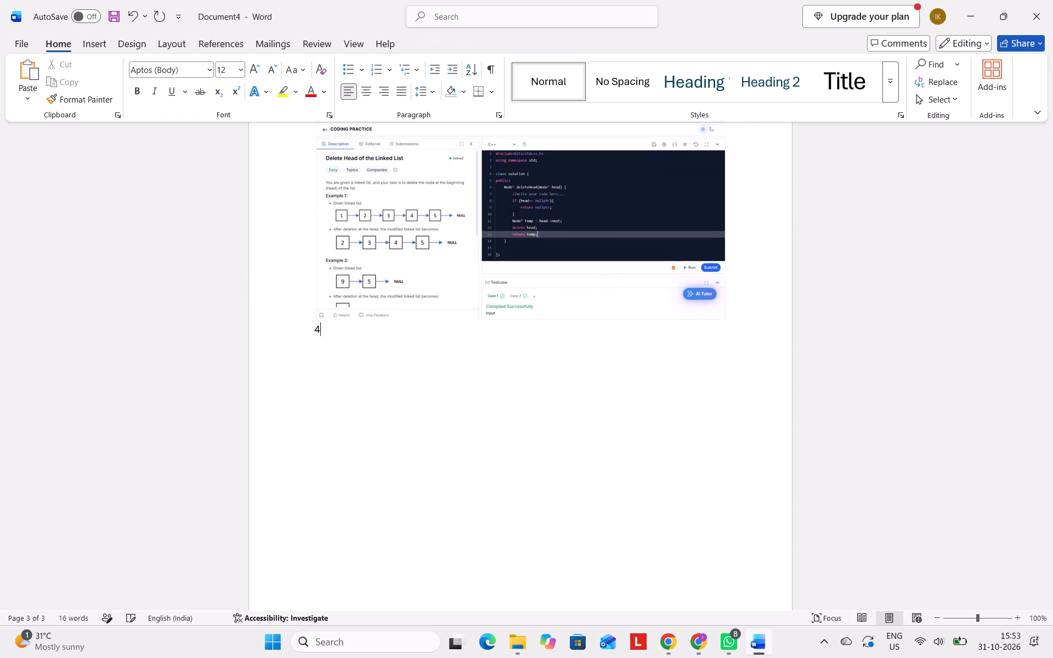
key(BackSpace)
text(codin)
key(space)
key(BackSpace)
text(g practice -6:)
key(Return)
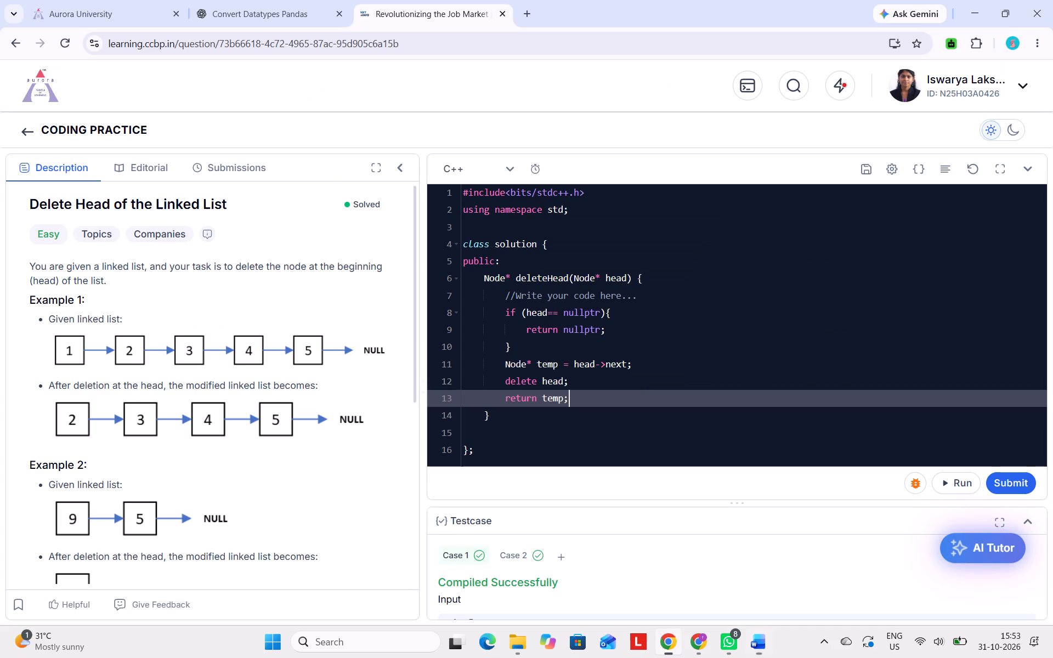
Switch to Chrome, return to the coding practice list and open the Delete Tail of the Linked List problem.
click(29, 131)
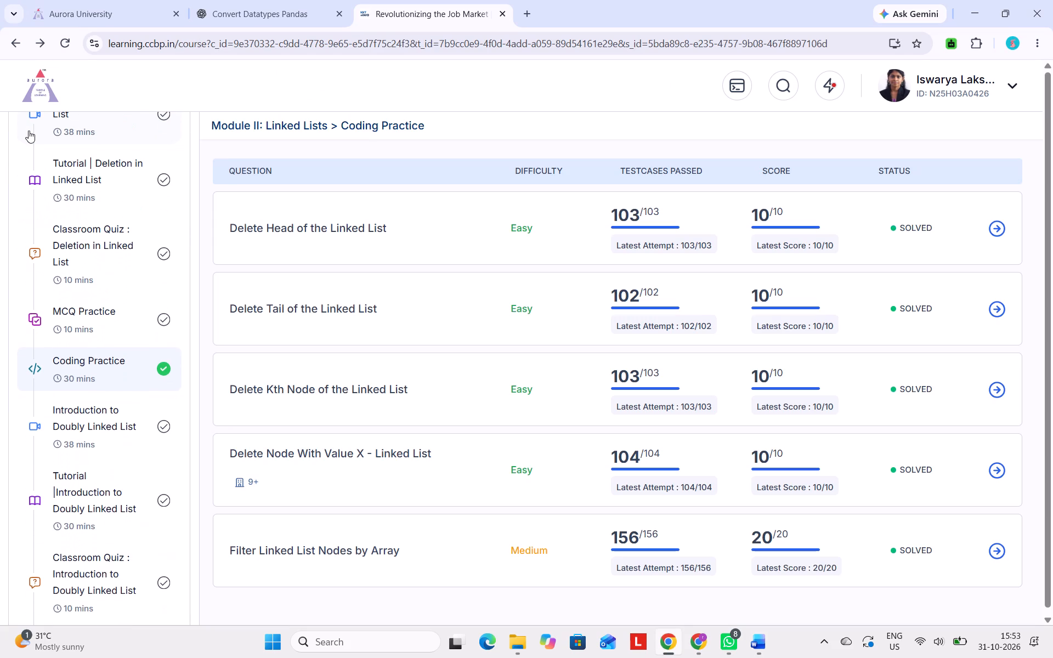
click(371, 343)
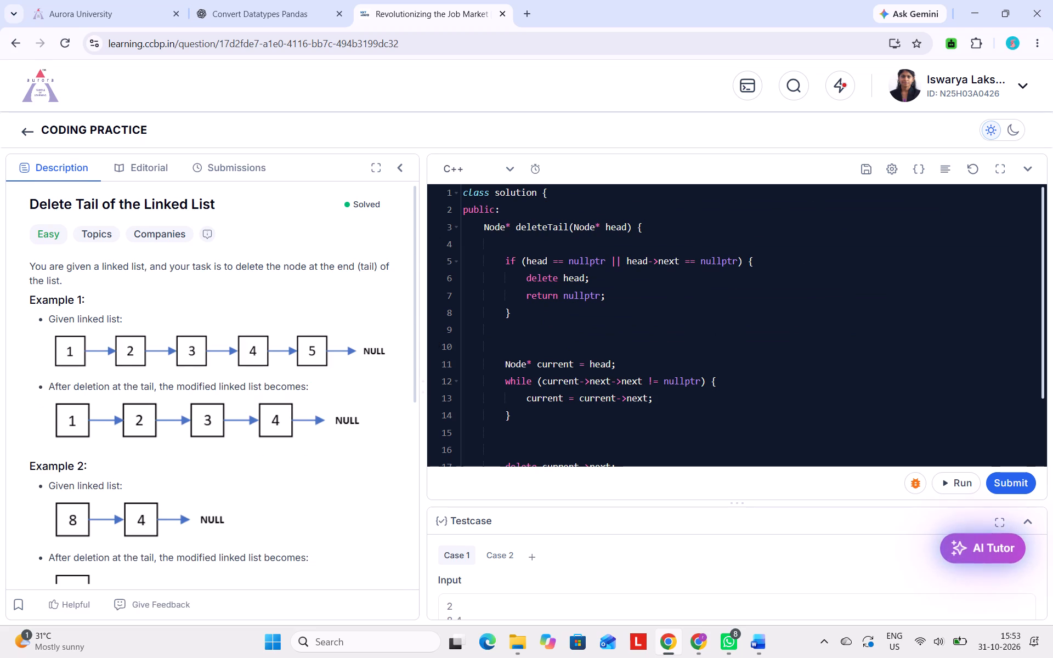
scroll(526, 330, down, 4)
scroll(526, 330, up, 2)
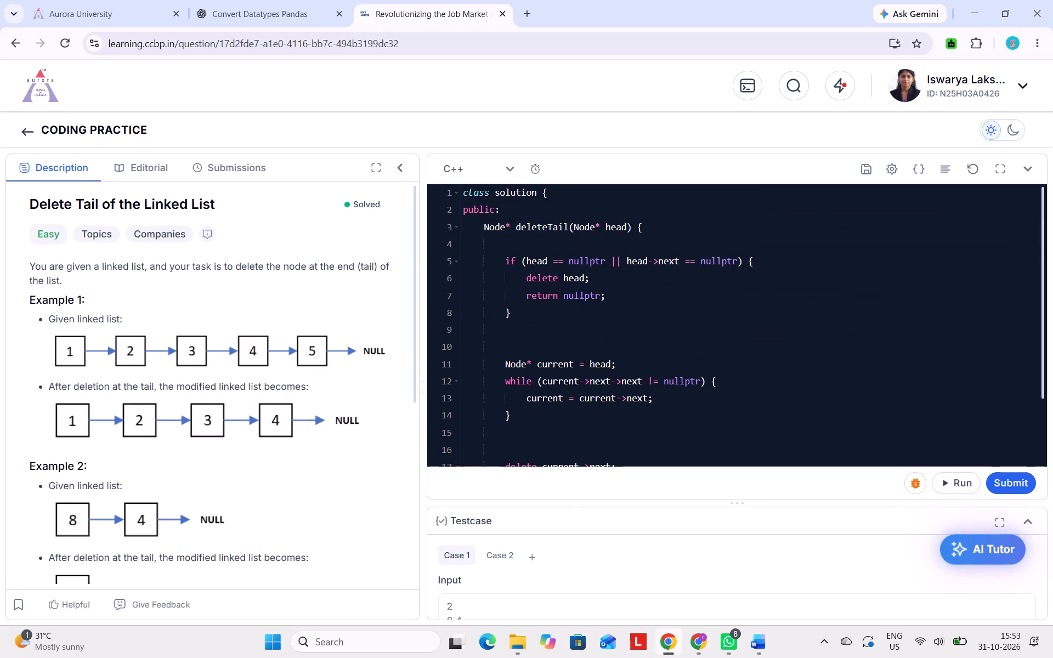
scroll(526, 330, up, 1)
Remove the blank lines in deleteTail after the if block, after the while loop and before return head.
click(516, 344)
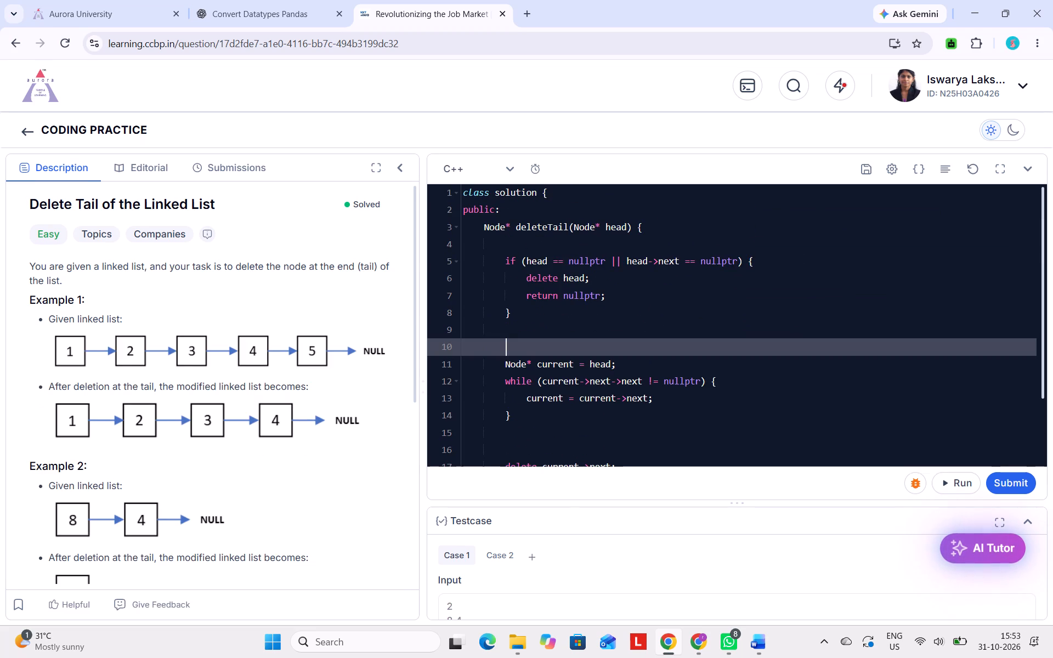
key(BackSpace)
key(BackSpace)
key(BackSpace)
key(BackSpace)
key(BackSpace)
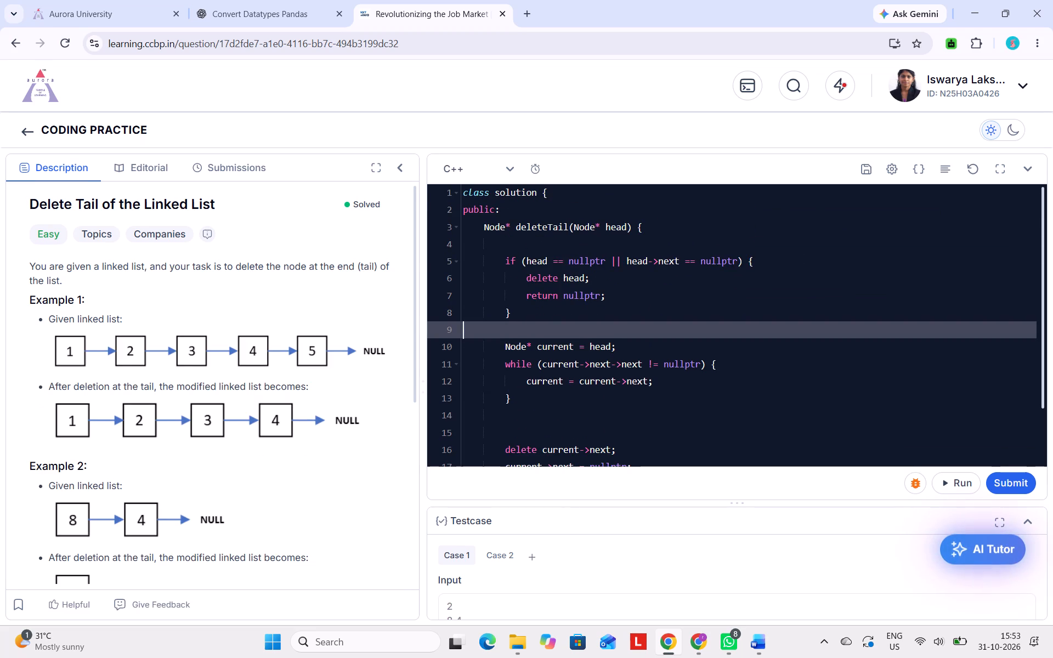
key(BackSpace)
click(507, 416)
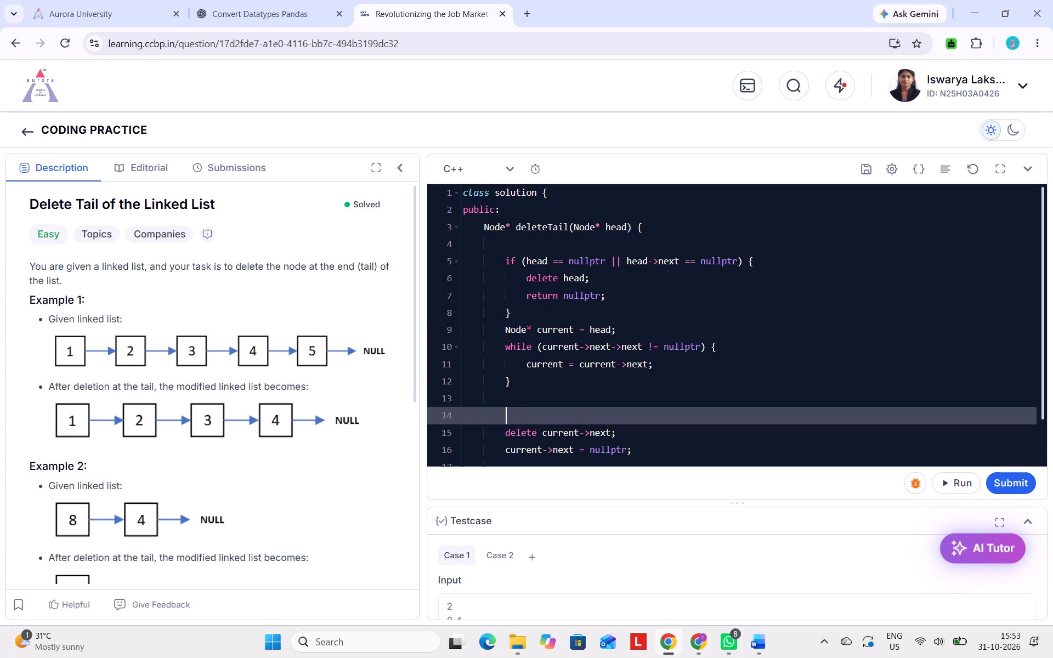
key(BackSpace)
key(BackSpace)
key(BackSpace)
key(BackSpace)
key(BackSpace)
key(BackSpace)
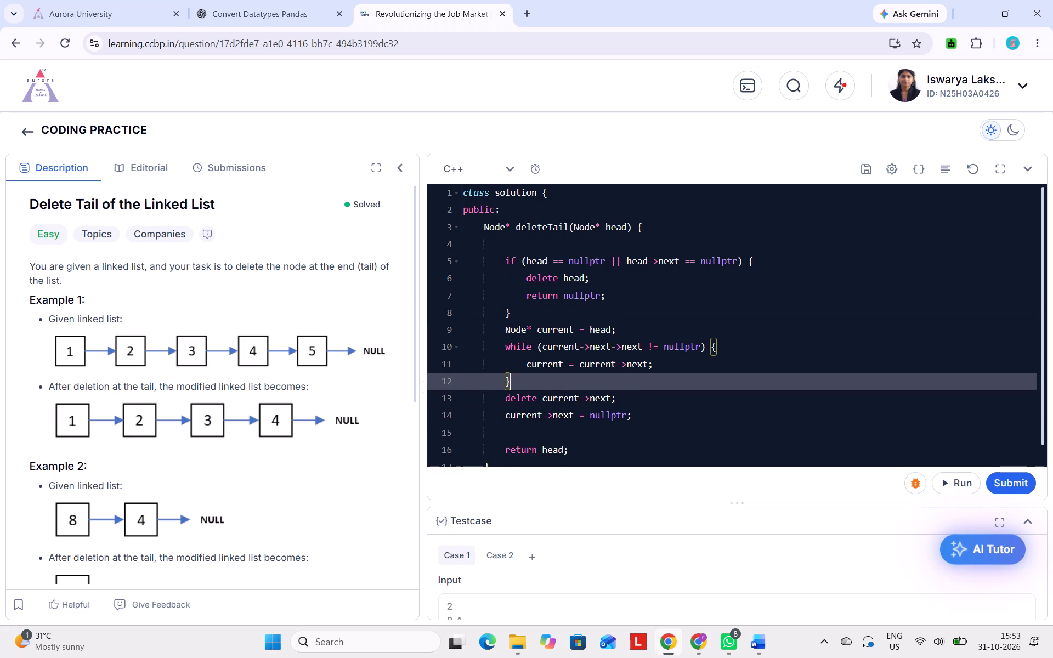
click(531, 439)
key(BackSpace)
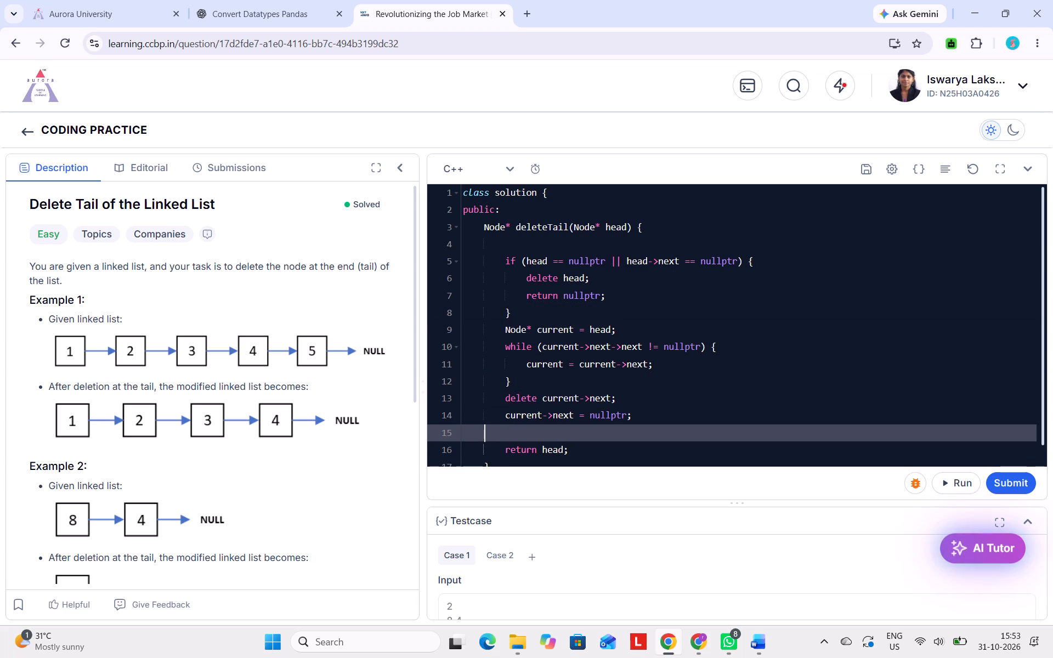
key(BackSpace)
key(BackSpace)
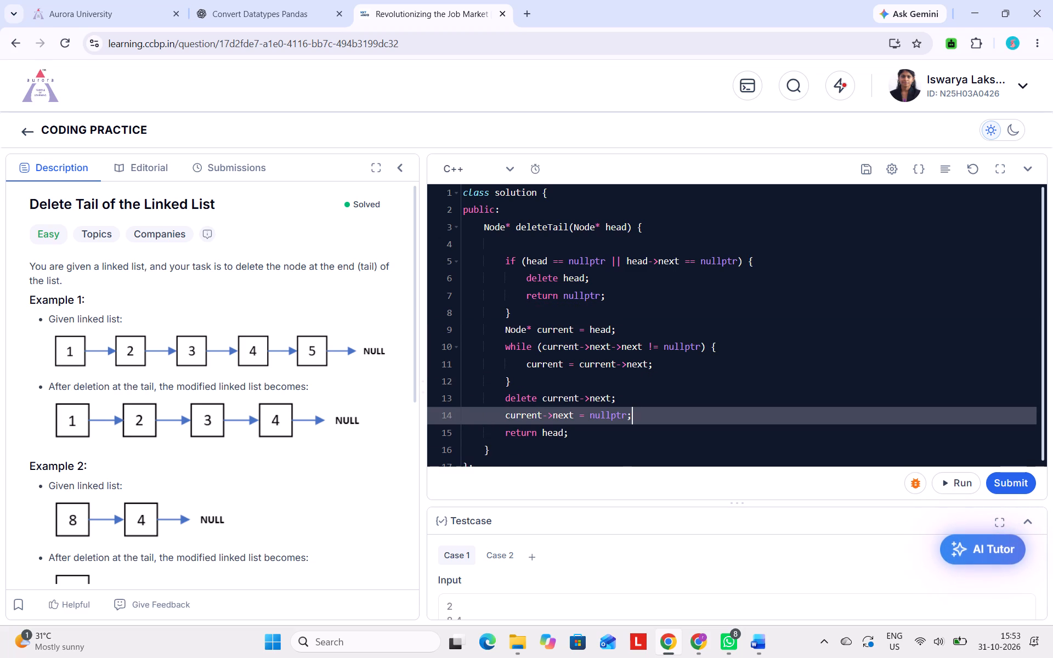
Run the Delete Tail code and enlarge the code editor area so the whole solution class fits above the test cases.
click(953, 486)
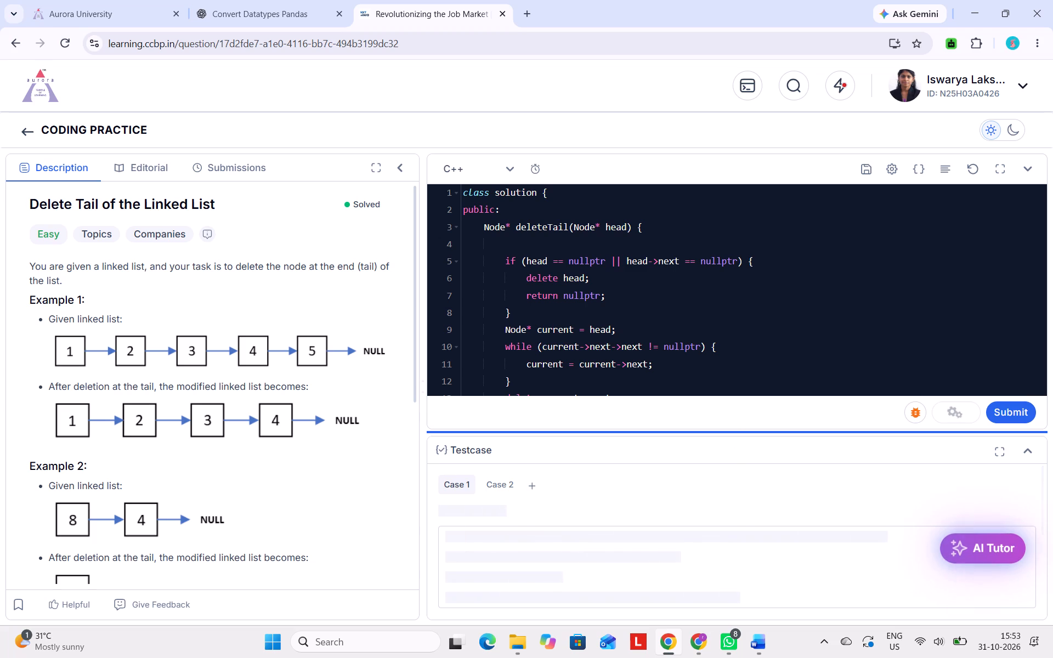
drag(733, 431, 744, 509)
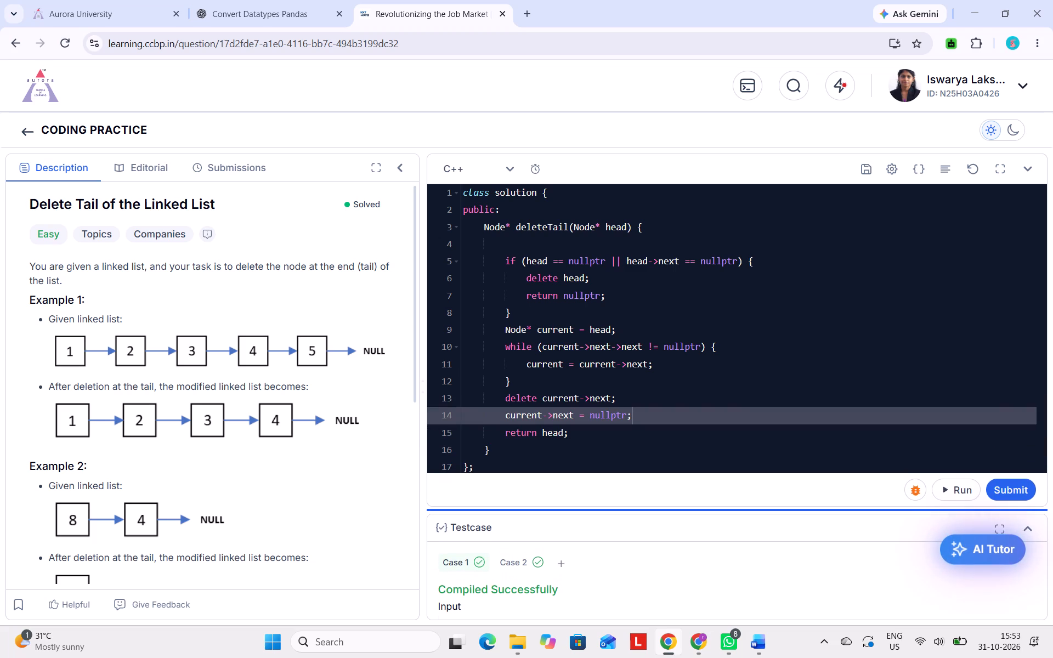
Capture the whole Delete Tail problem page below the browser's address bar and paste it under the "coding practice -6:" heading in Word.
key(shift+super+s)
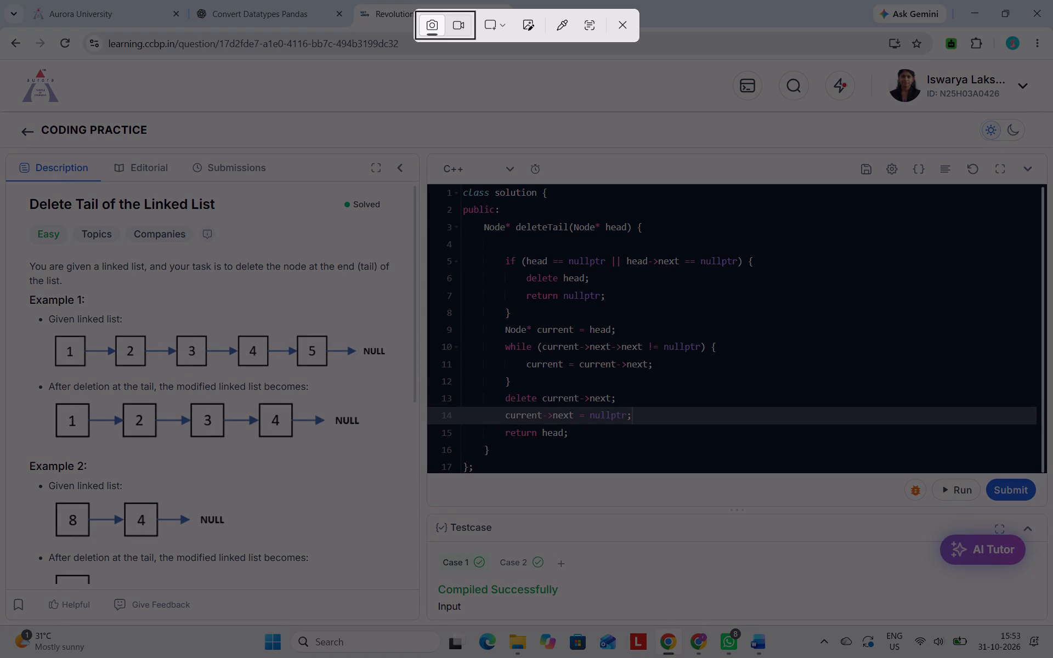
drag(1, 61, 1052, 626)
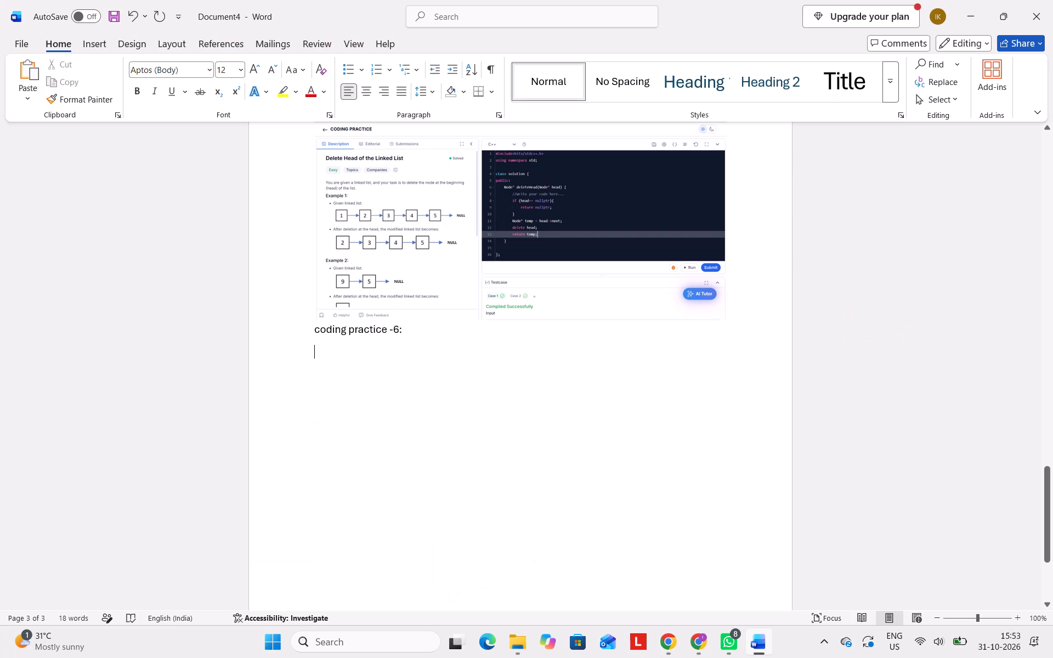
key(ctrl+v)
Add blank lines below the Delete Tail screenshot to reach a new page and enter the heading "Coding practice -7:".
key(Return)
key(Return)
key(Return)
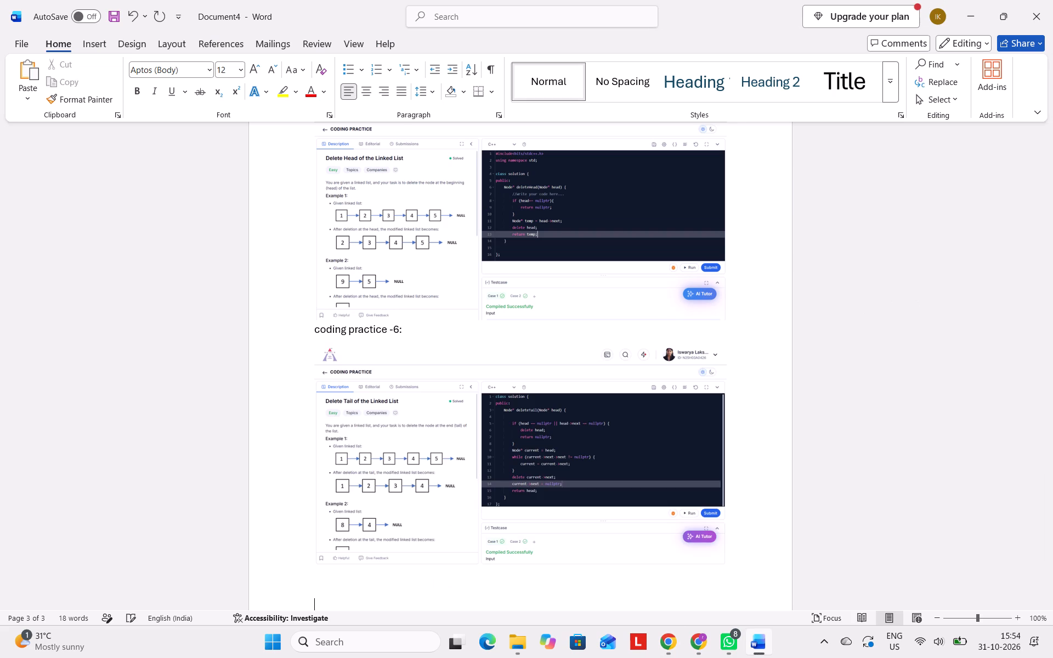
key(Return)
key(Return)
key(Return)
key(Return)
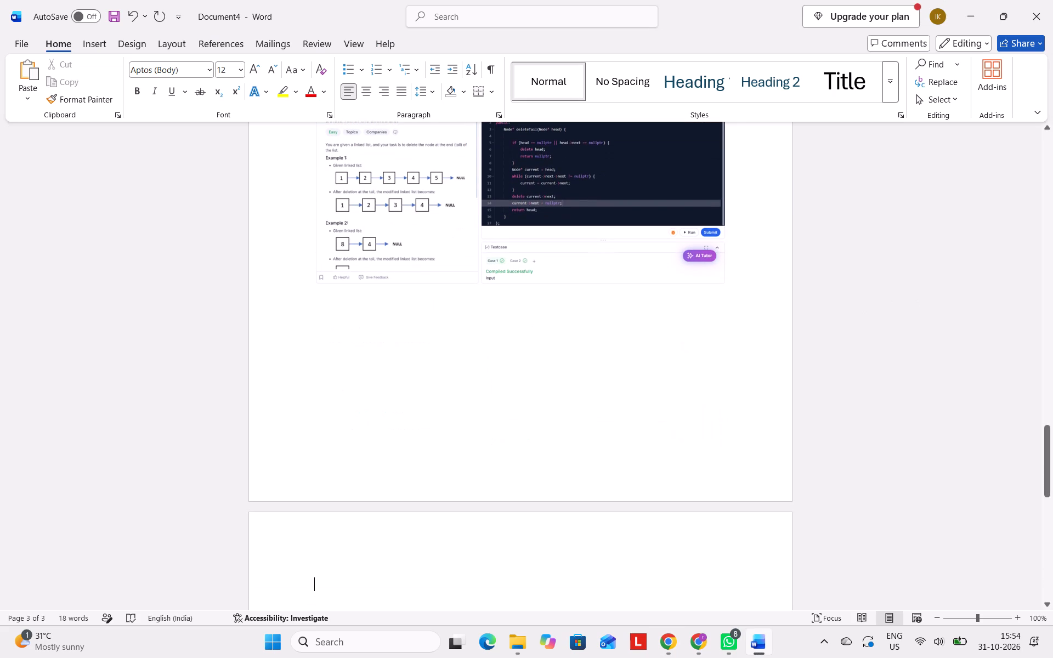
text(coding practice)
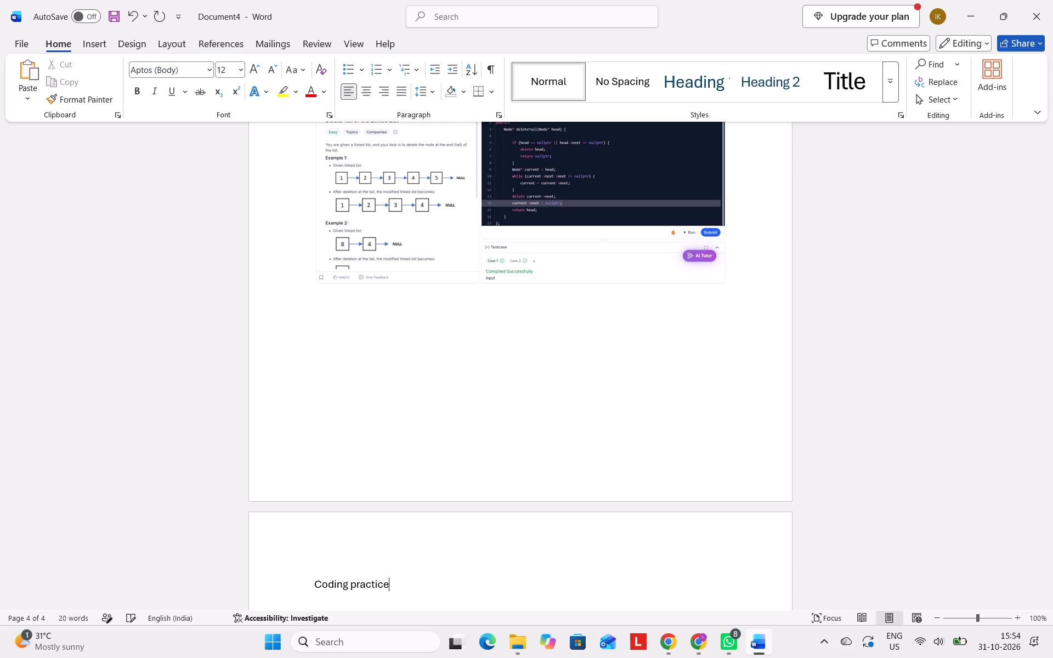
key(space)
text(-7:)
key(Return)
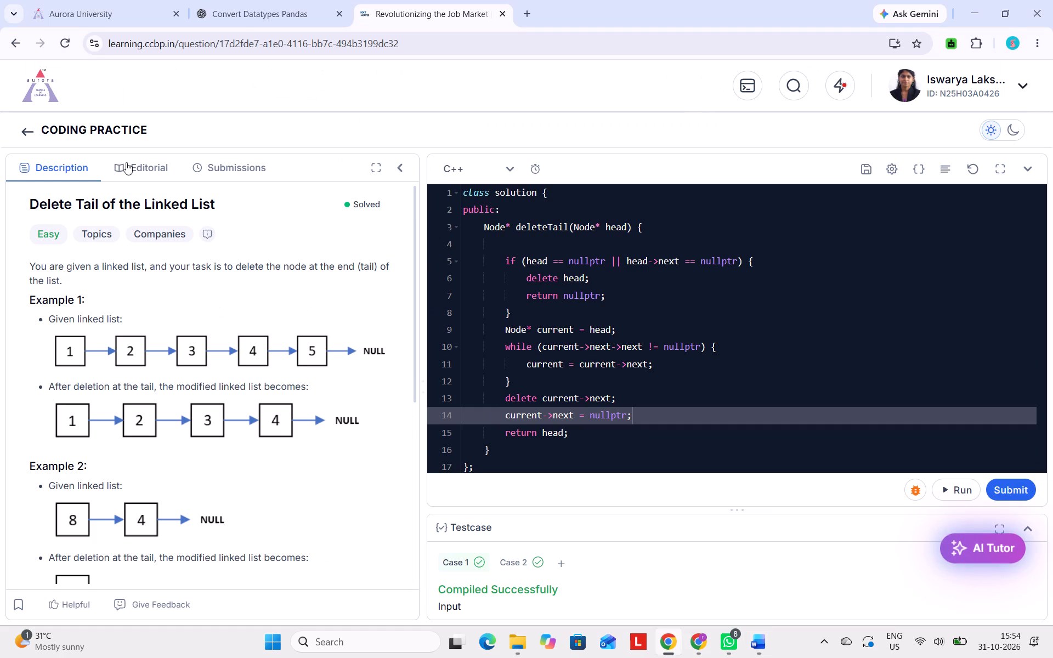
Switch to Chrome, return to the coding practice list and open the Delete Kth Node of the Linked List problem.
click(29, 134)
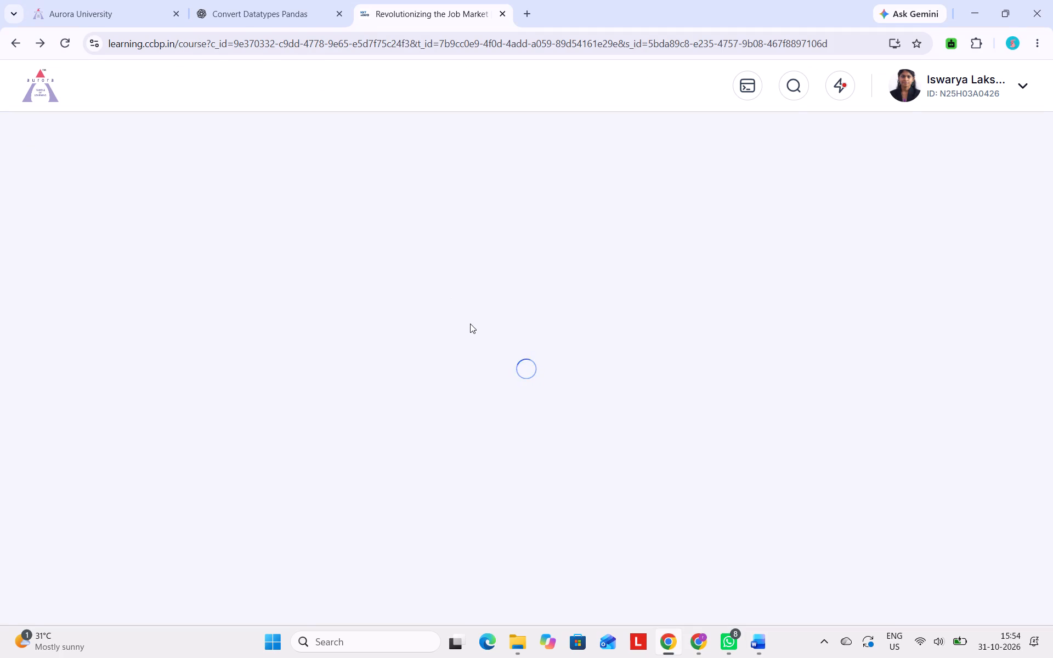
click(432, 379)
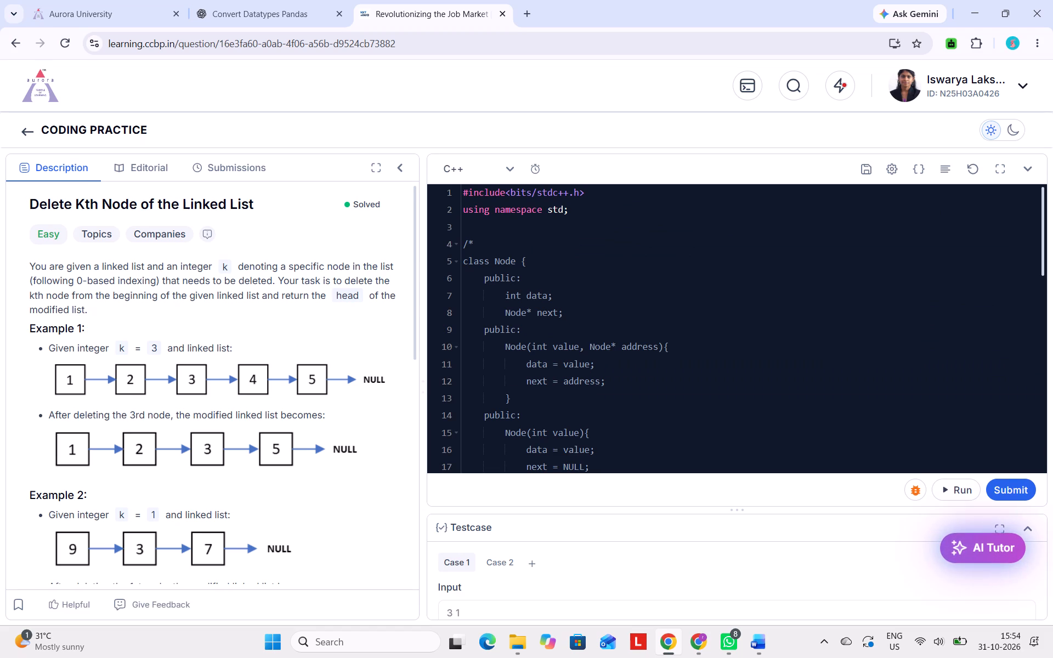
Delete the commented-out Node class block above the solution class.
drag(463, 233, 501, 201)
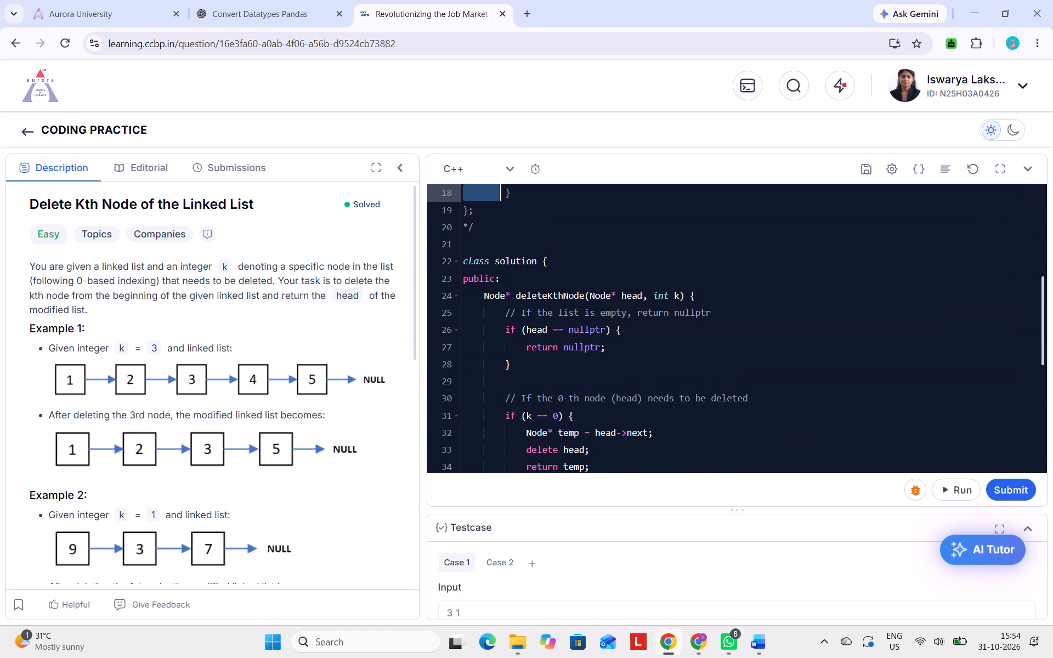
drag(501, 201, 506, 224)
key(BackSpace)
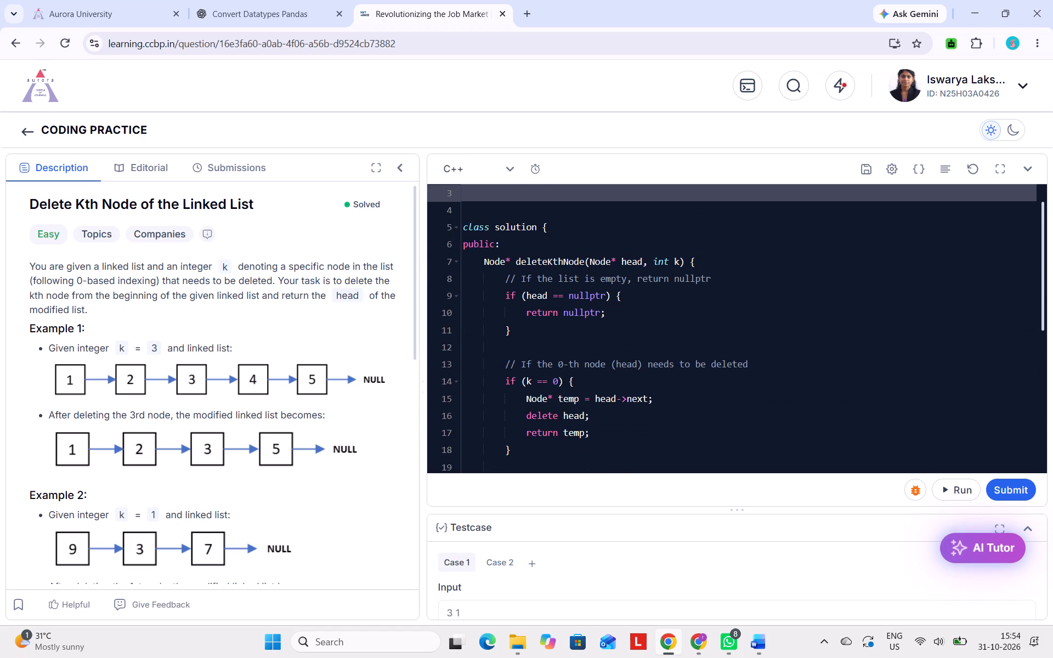
Delete the "If the 0-th node (head) needs to be deleted" comment and its blank line between the two if blocks.
drag(505, 365, 814, 358)
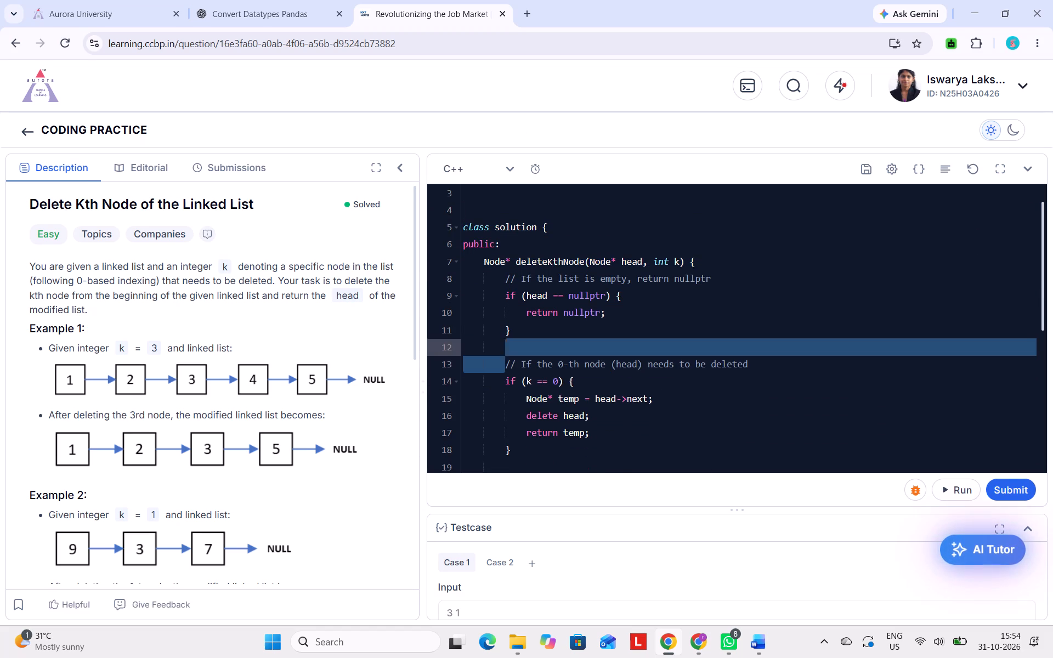
drag(814, 358, 852, 349)
key(BackSpace)
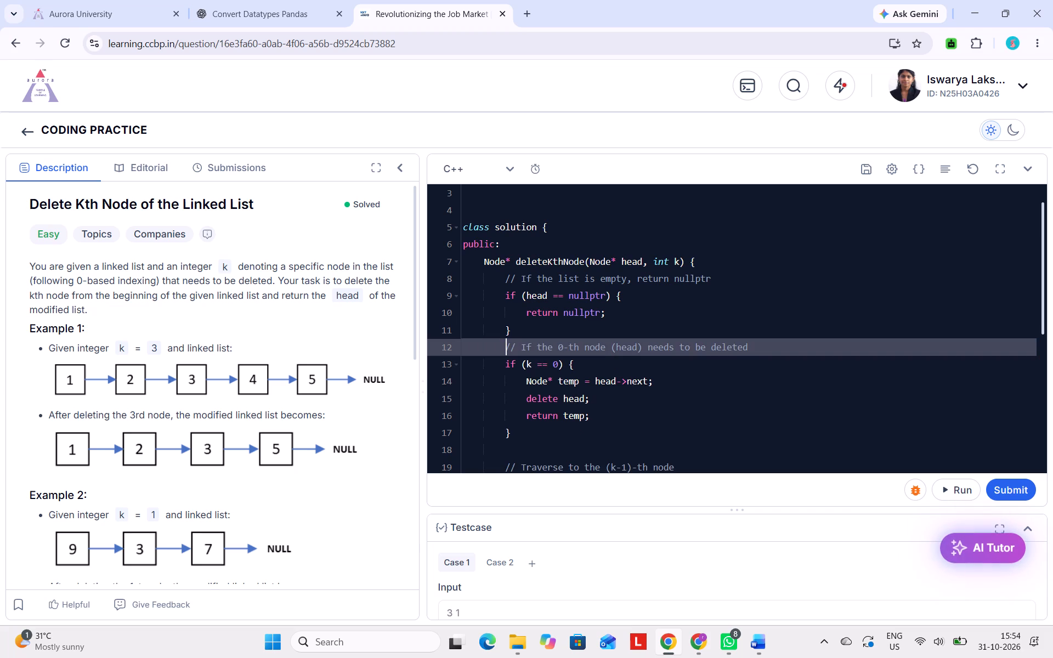
drag(794, 350, 511, 347)
key(BackSpace)
key(BackSpace)
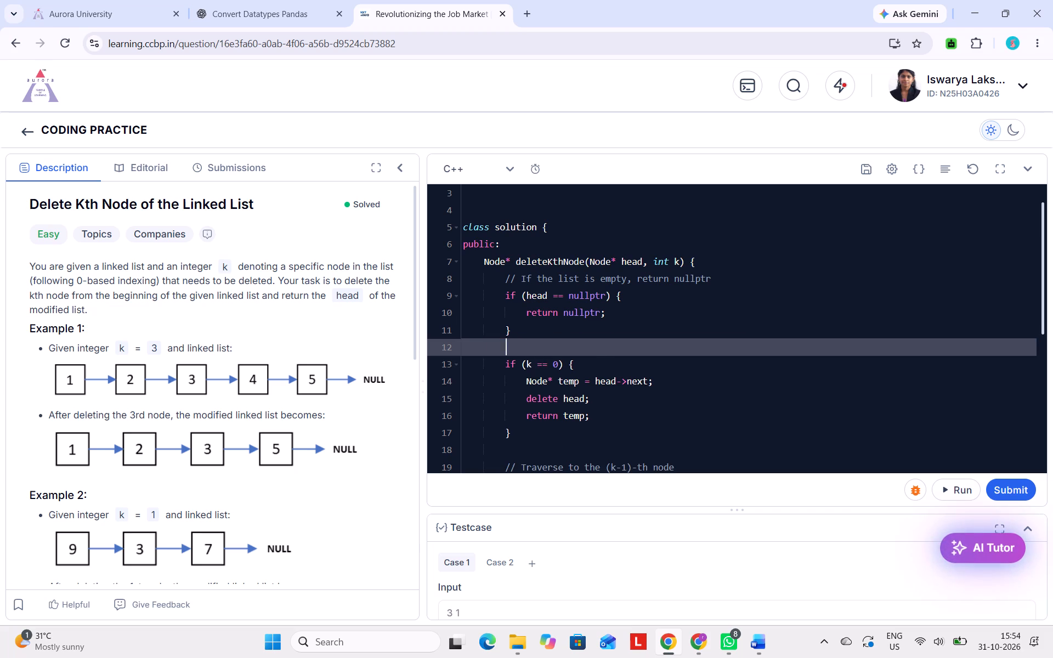
key(BackSpace)
key(BackSpace)
key(BackSpace)
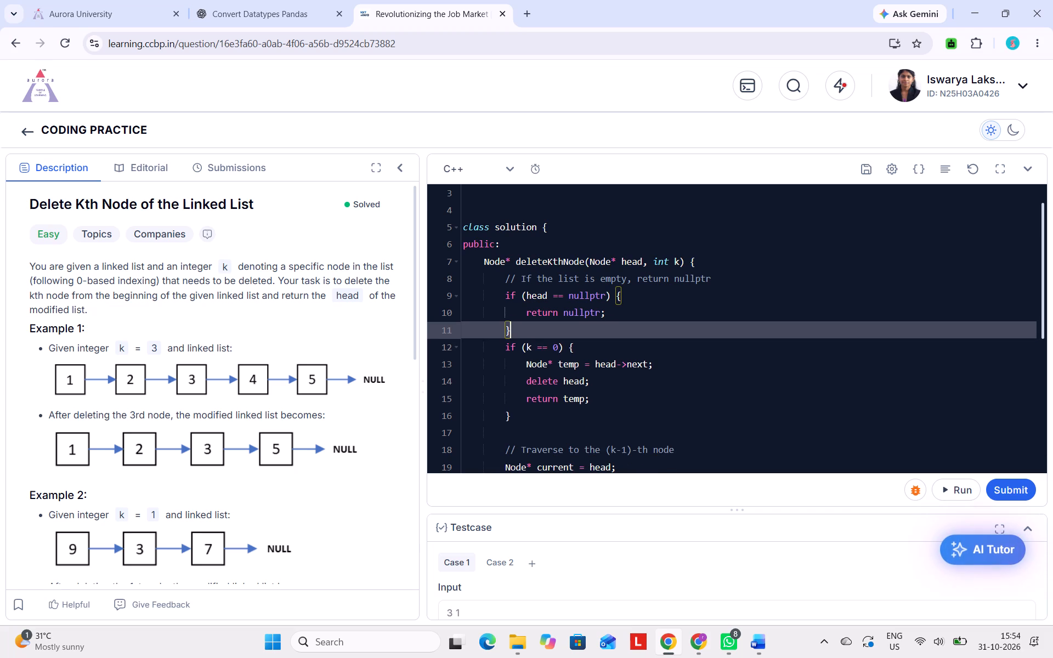
Delete the "If the list is empty, return nullptr" comment line at the start of deleteKthNode.
drag(720, 277, 495, 279)
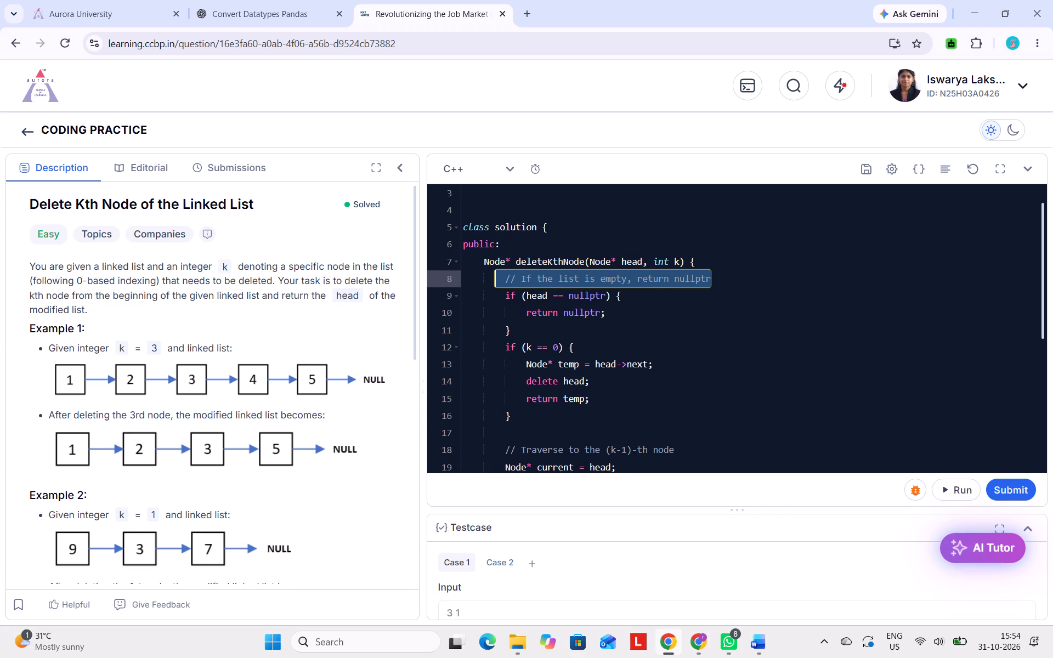
drag(495, 279, 506, 282)
key(BackSpace)
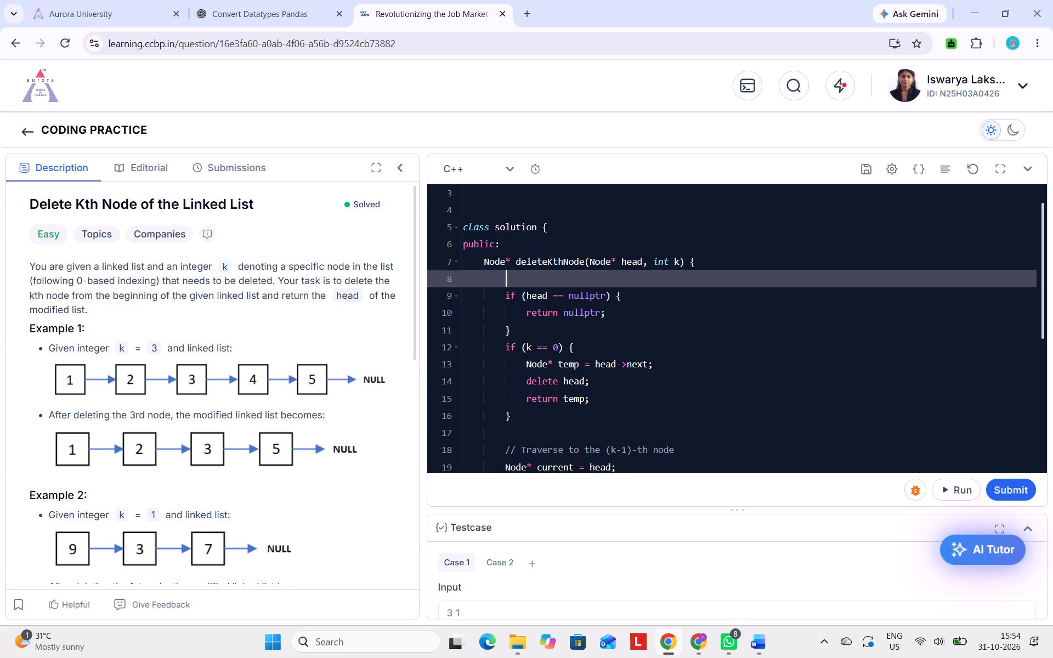
key(BackSpace)
key(BackSpace)
key(BackSpace)
Delete the "Traverse to the (k-1)-th node" comment and the blank line above it in deleteKthNode.
scroll(587, 410, down, 1)
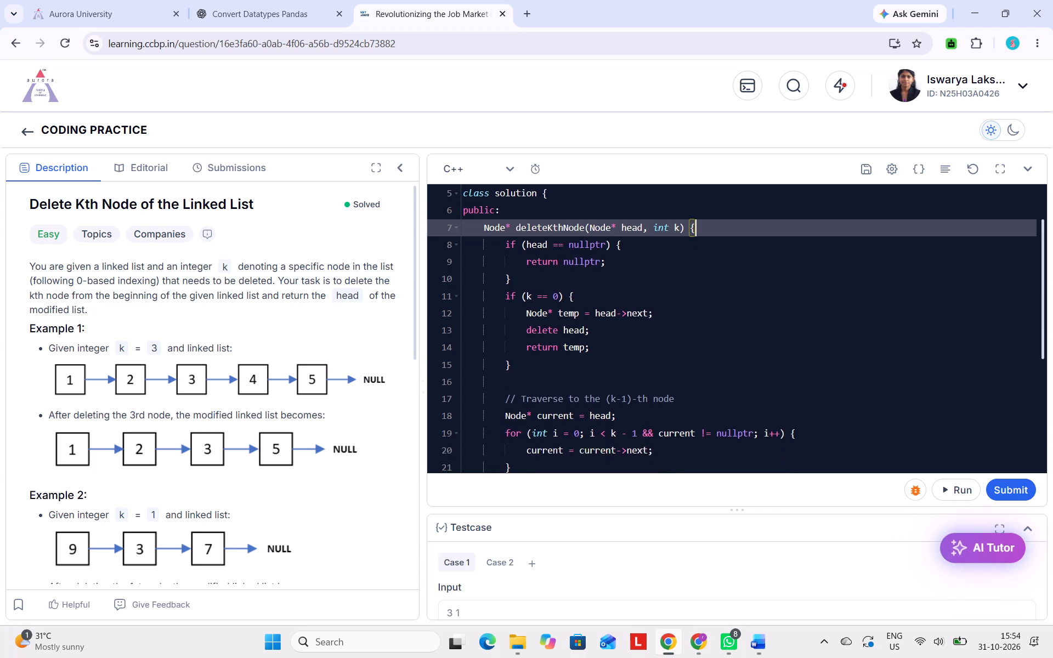
scroll(587, 410, down, 1)
drag(507, 336, 595, 353)
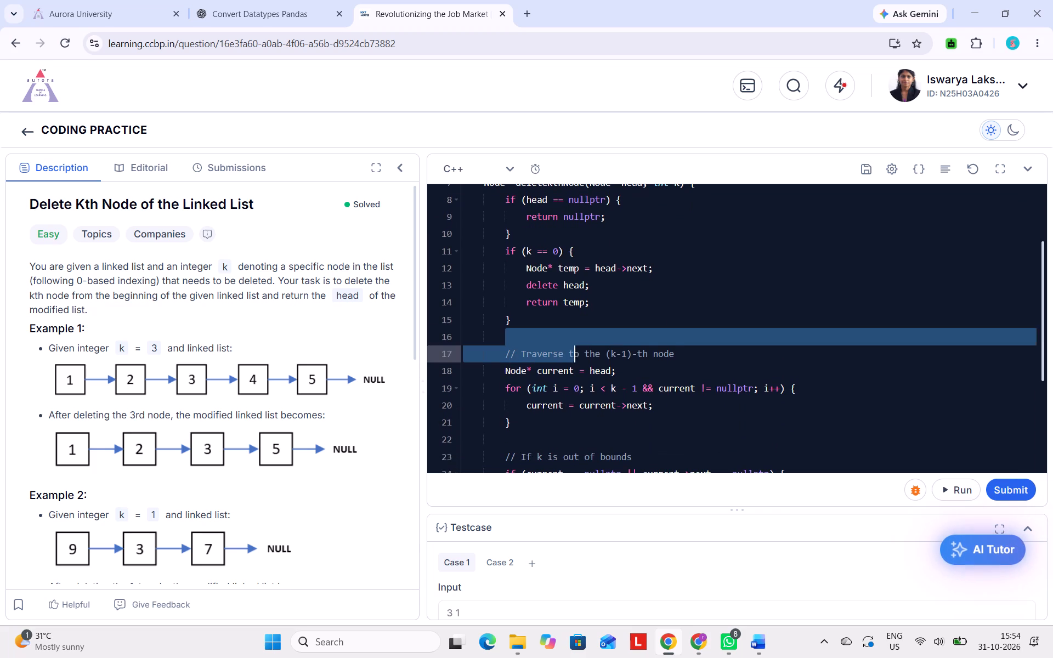
drag(595, 353, 680, 359)
key(BackSpace)
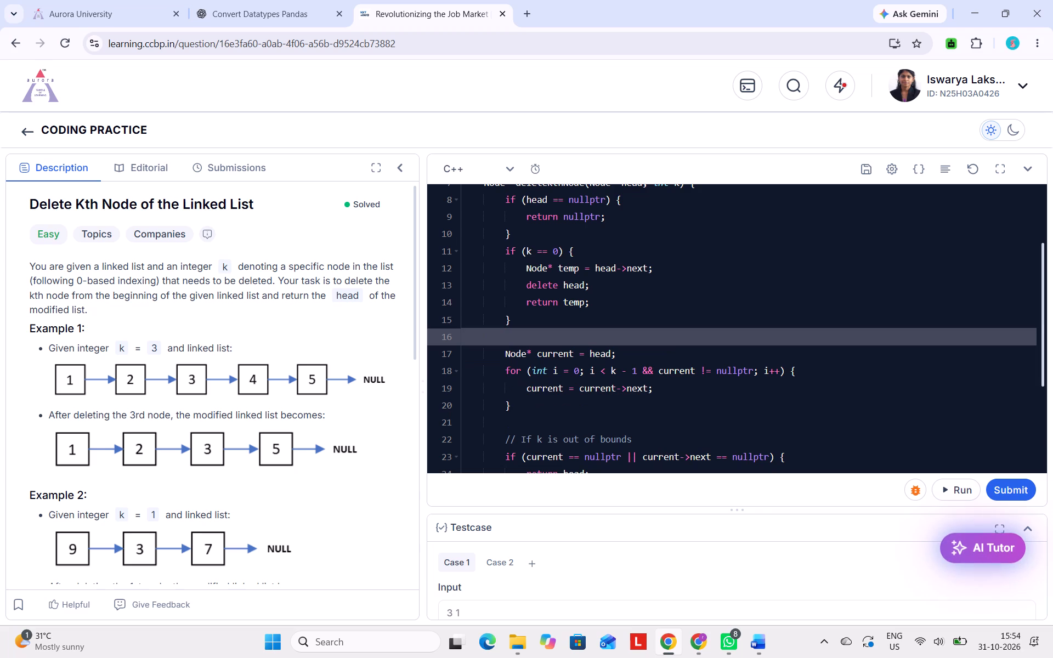
key(BackSpace)
key(BackSpace)
key(BackSpace)
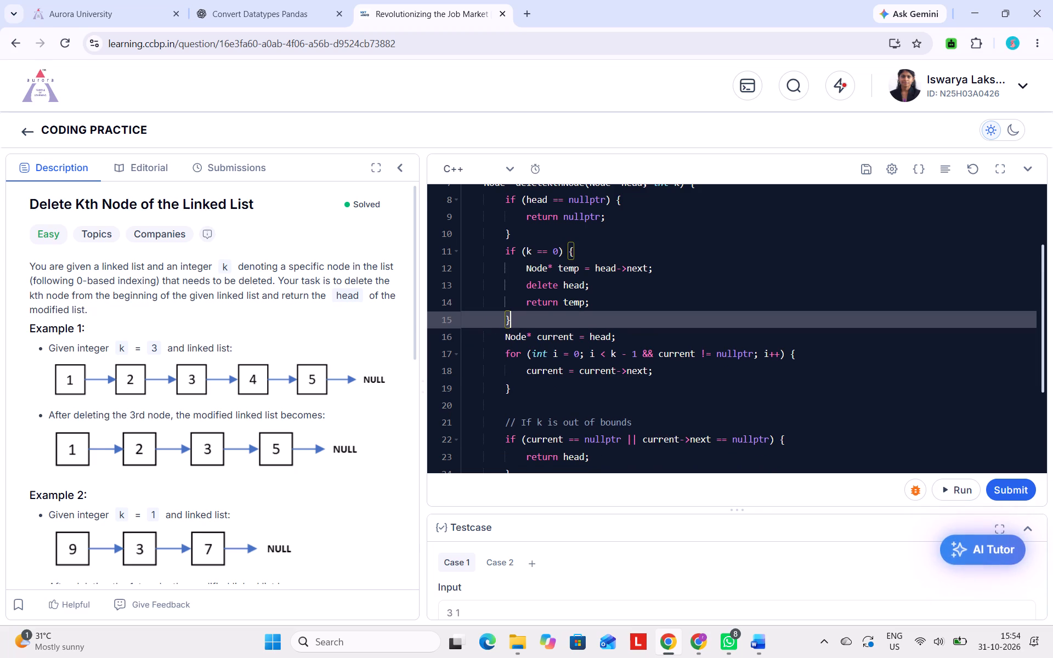
Delete the "If k is out of bounds" comment and the blank line above it, after the for loop.
drag(458, 401, 465, 401)
drag(465, 401, 499, 416)
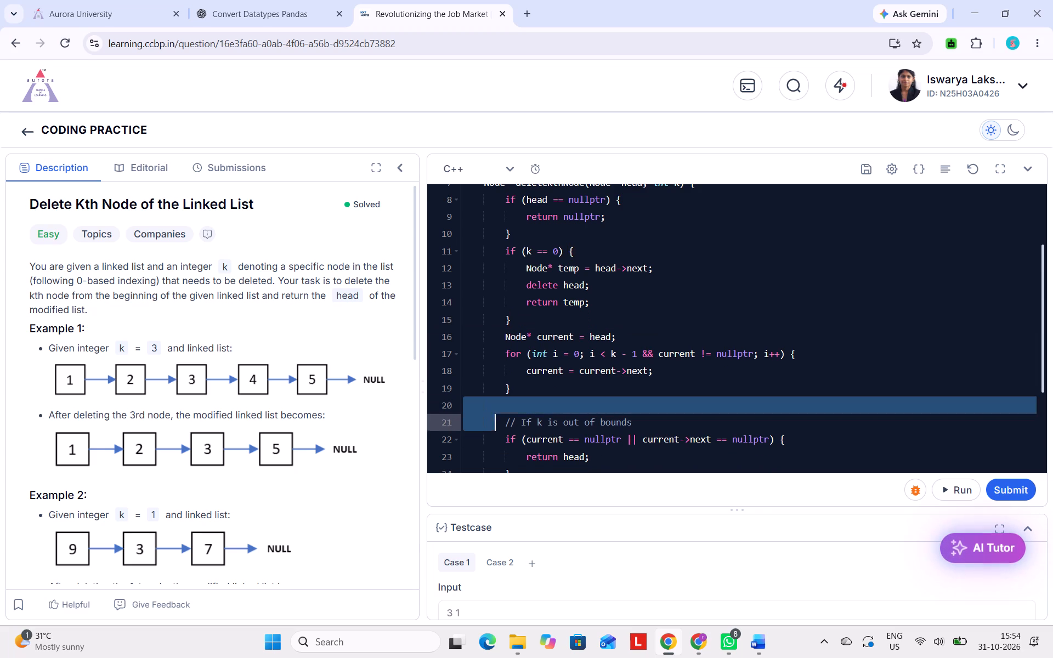
drag(499, 416, 638, 422)
key(BackSpace)
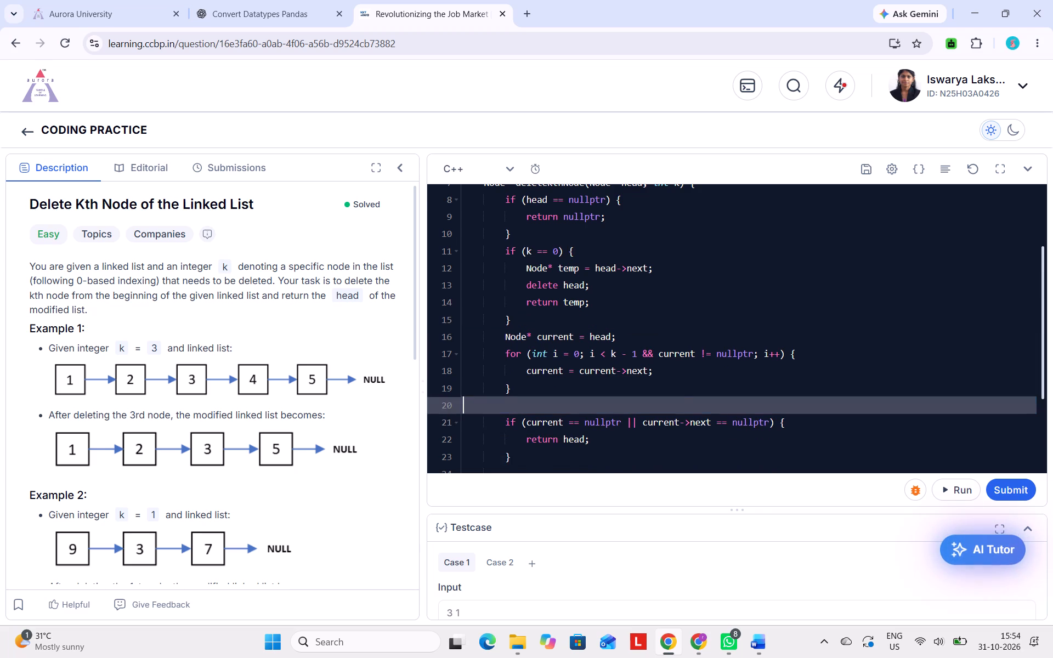
key(BackSpace)
Delete the "Delete the k-th node" comment and the blank line above it, before the nodeToDelete declaration.
scroll(580, 447, down, 3)
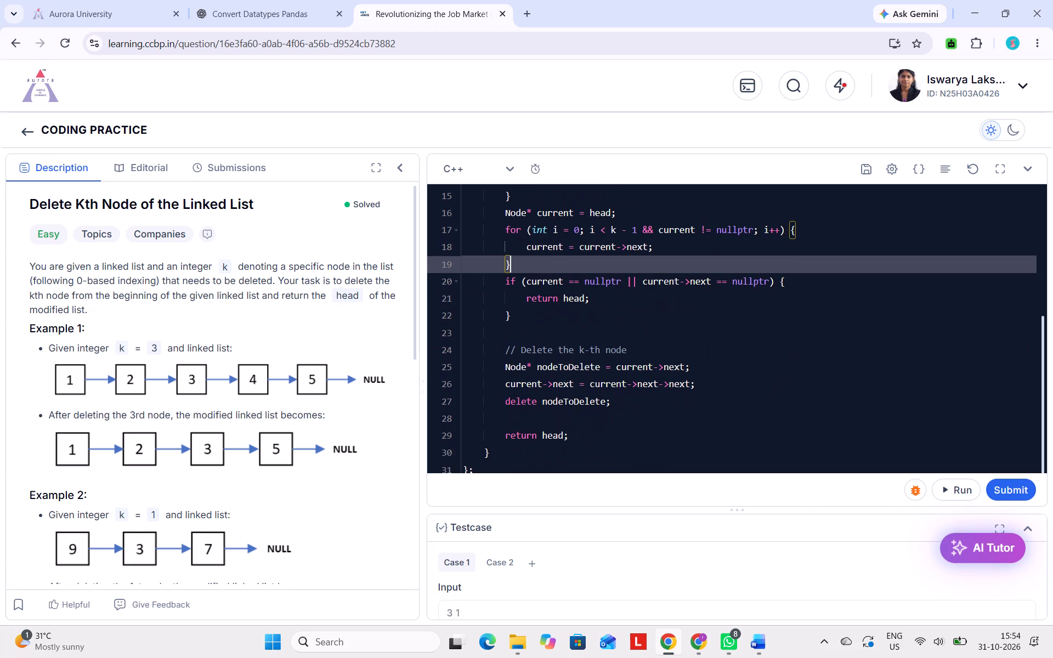
drag(520, 323, 520, 332)
click(520, 332)
click(520, 332)
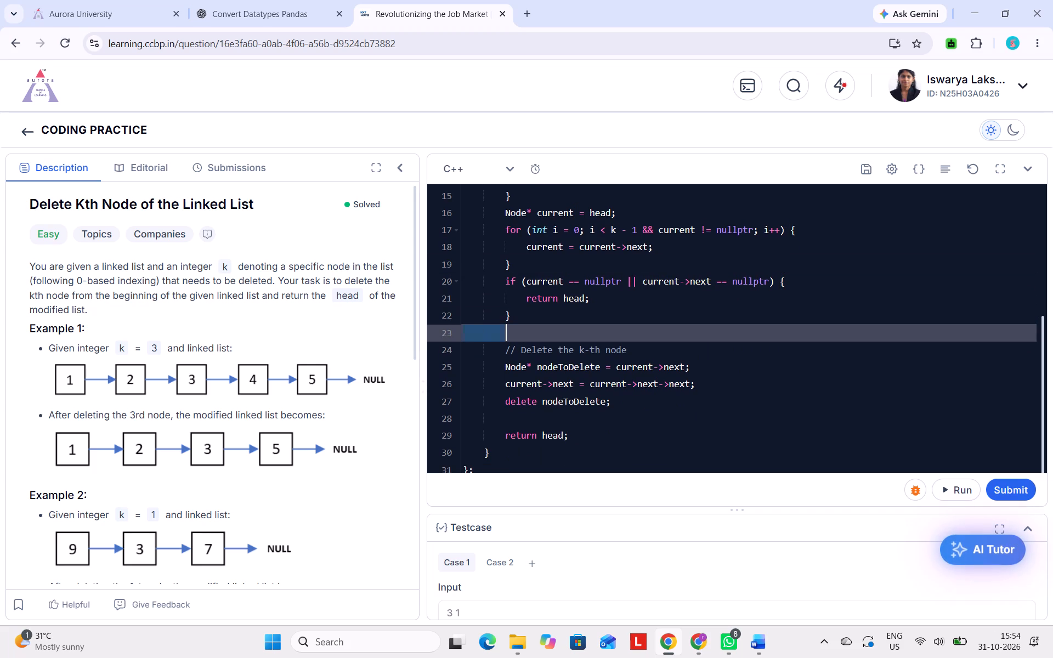
drag(520, 332, 568, 356)
key(BackSpace)
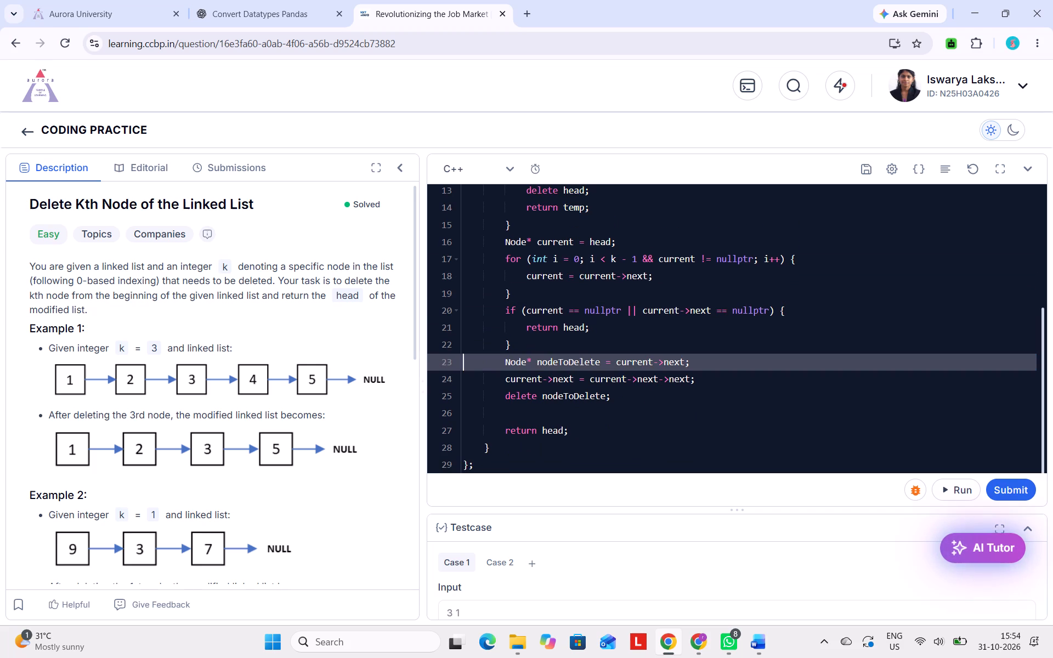
Remove the blank line between "delete nodeToDelete;" and the final "return head;".
scroll(612, 418, down, 2)
click(551, 416)
key(BackSpace)
key(BackSpace)
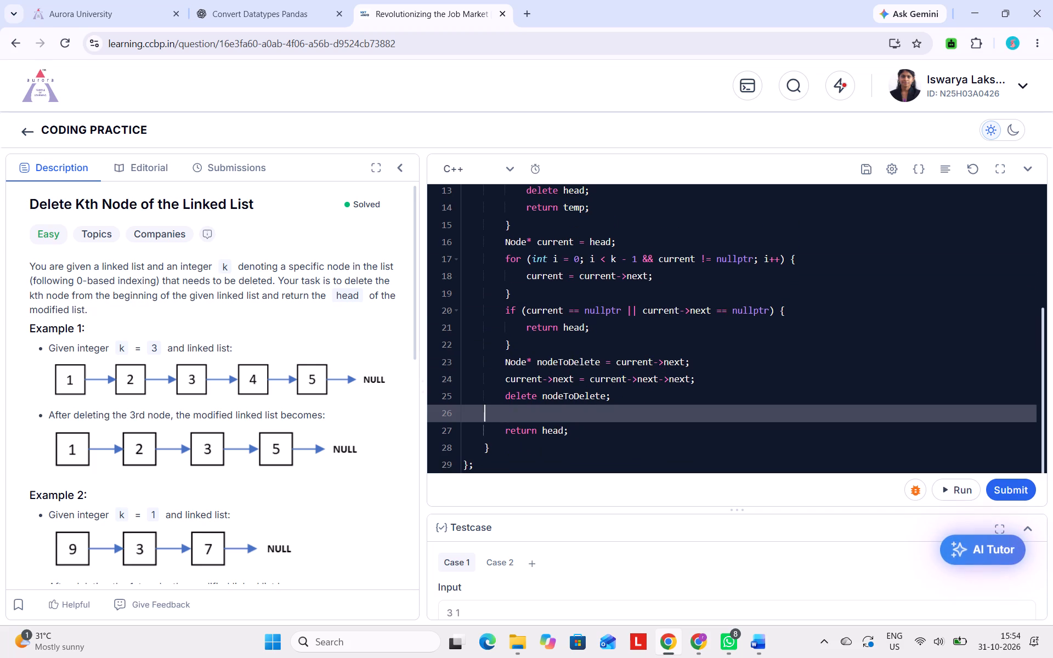
key(BackSpace)
Remove the blank lines between "using namespace std;" and the solution class.
scroll(596, 421, up, 6)
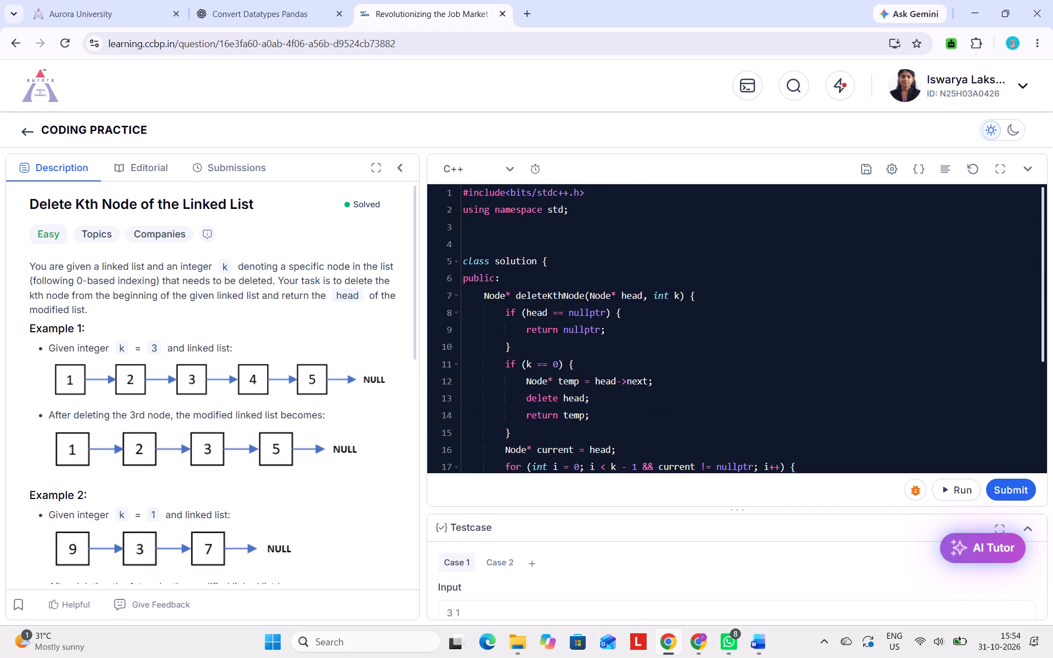
click(495, 248)
key(BackSpace)
key(BackSpace)
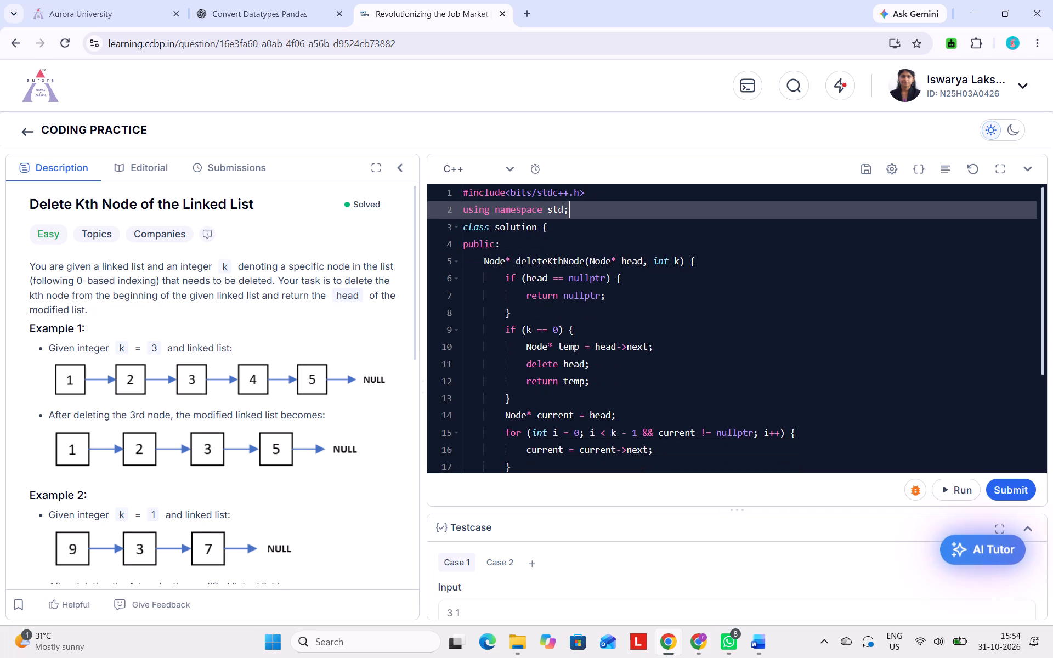
Run the tidied code and enlarge the code area while keeping the test case result in view.
scroll(538, 282, down, 3)
scroll(565, 262, up, 5)
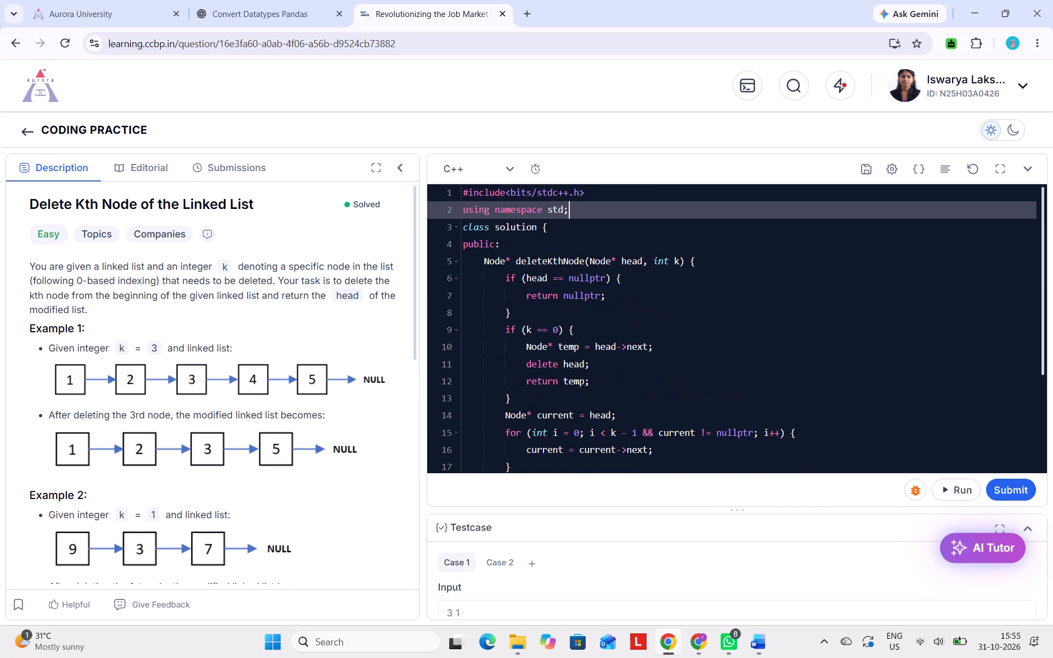
click(941, 488)
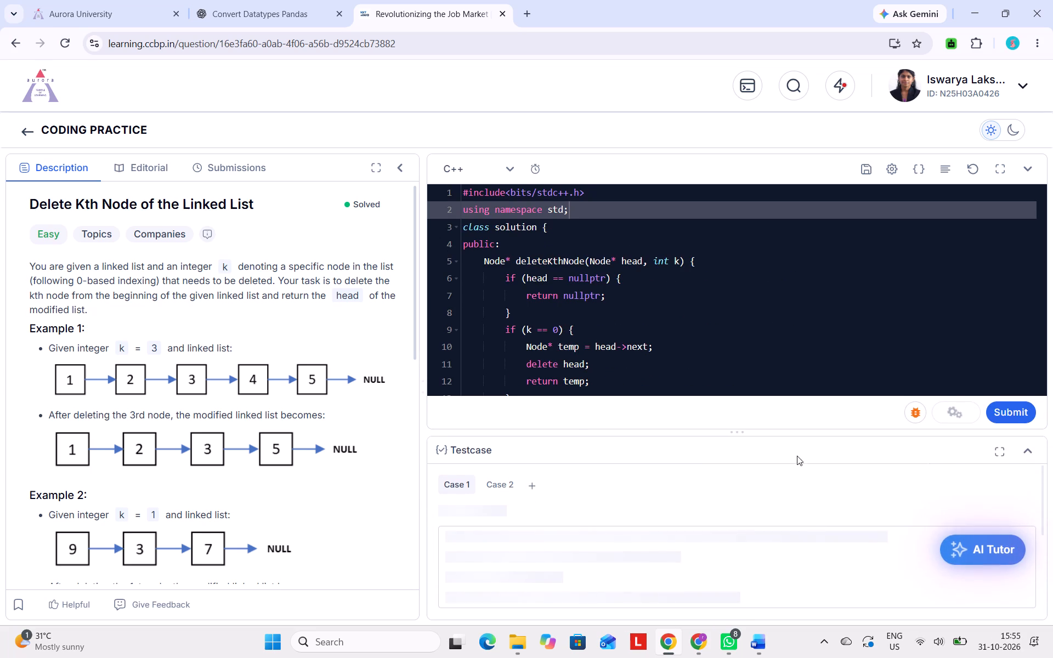
drag(763, 433, 769, 460)
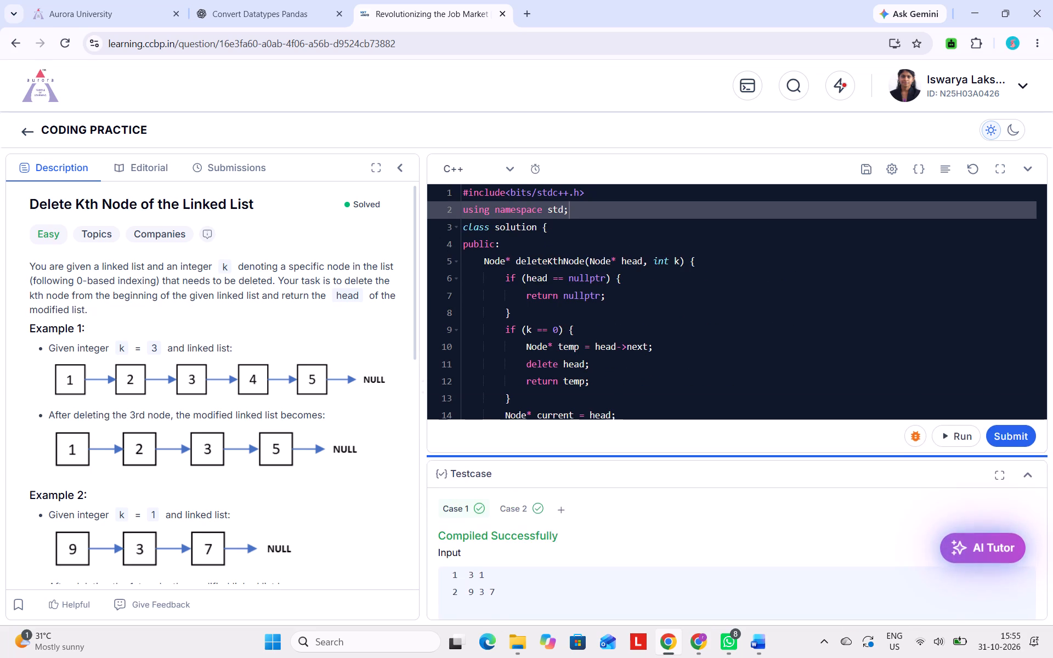
drag(769, 460, 780, 499)
Capture the page area with the problem, the start of the code and the run result, and paste it into the Word document.
key(shift+super+s)
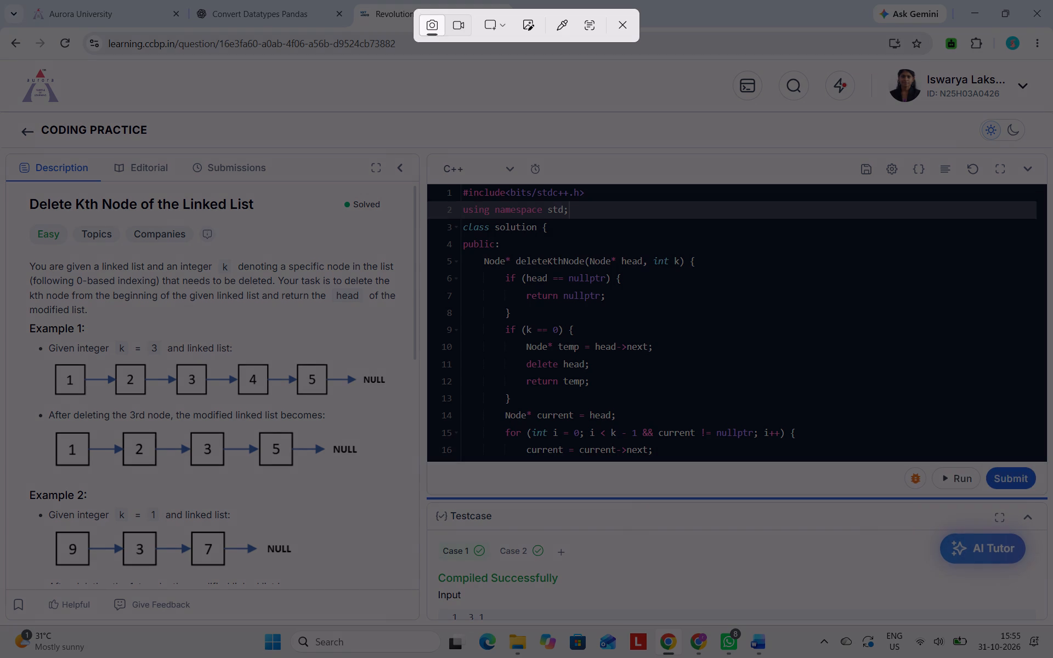
drag(1, 55, 1052, 637)
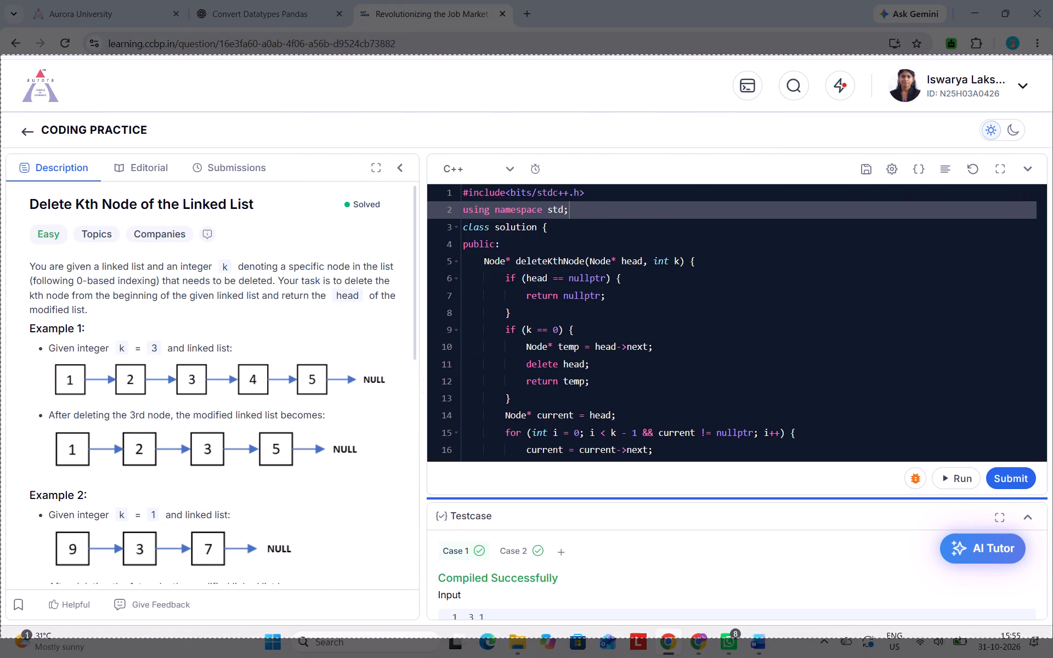
drag(1052, 637, 1052, 625)
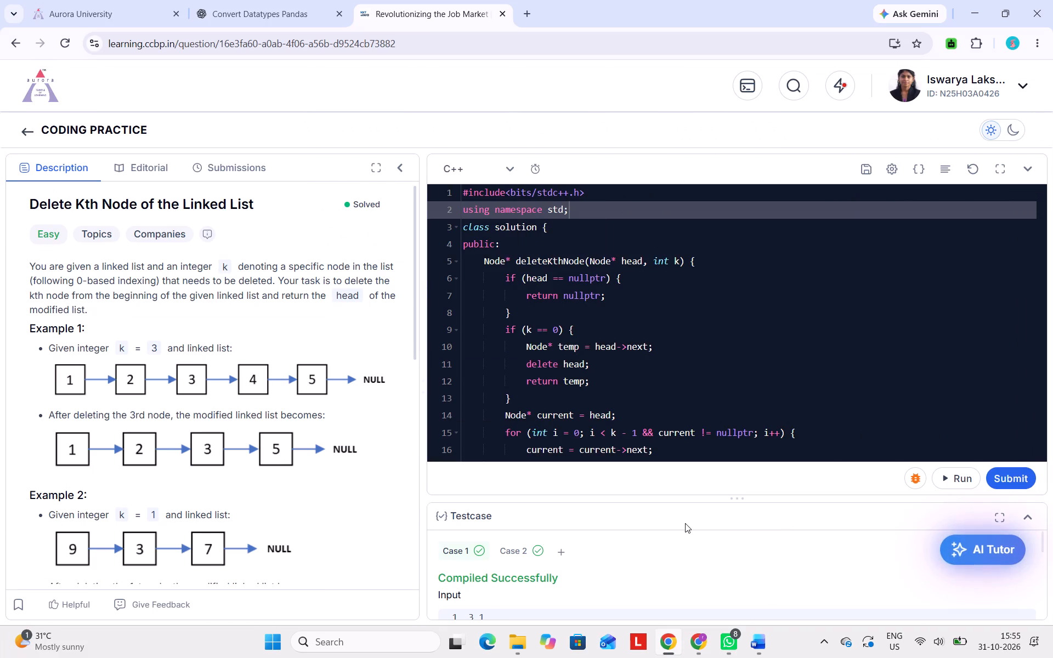
key(ctrl+v)
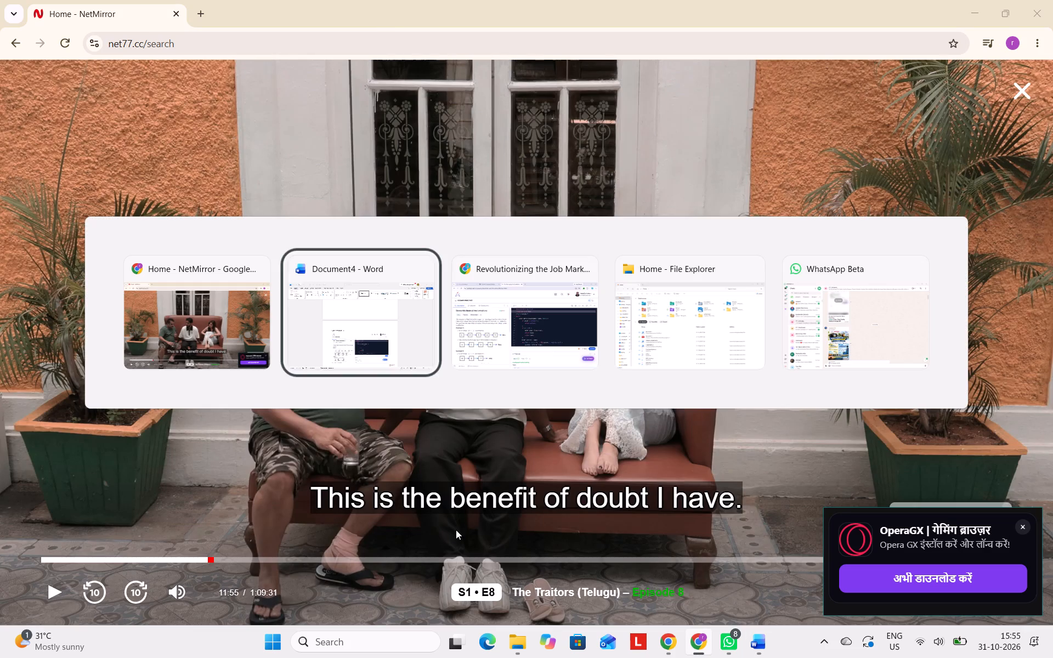
Capture the page area again with the end of the code in view and paste it below the first screenshot in Word.
scroll(518, 398, down, 2)
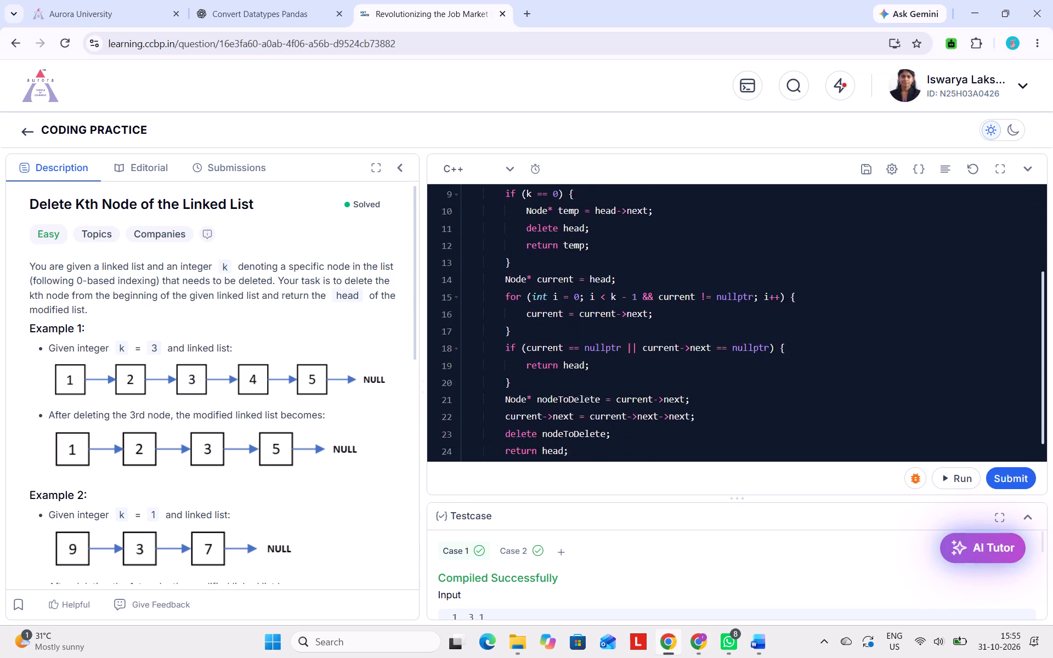
scroll(518, 398, down, 2)
key(shift+super+s)
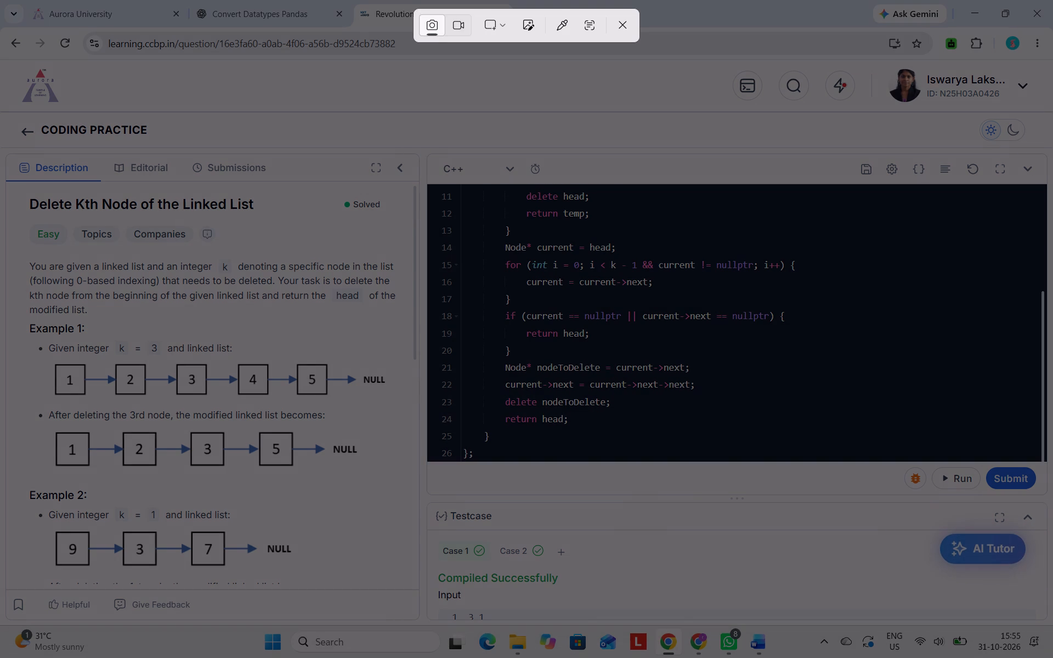
drag(0, 52, 1052, 657)
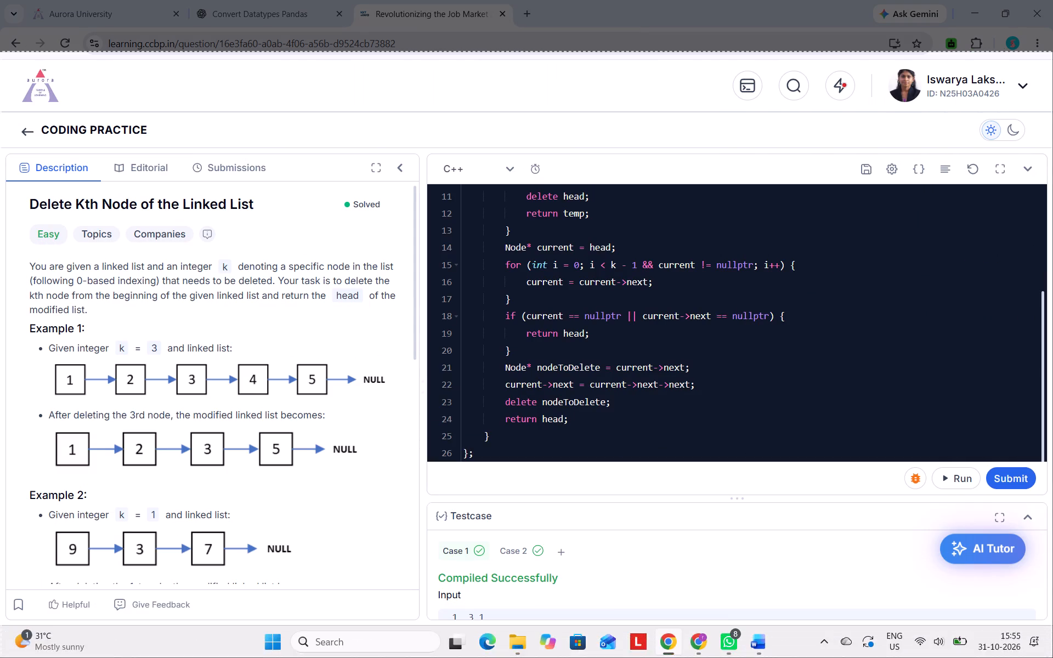
drag(1052, 657, 1052, 624)
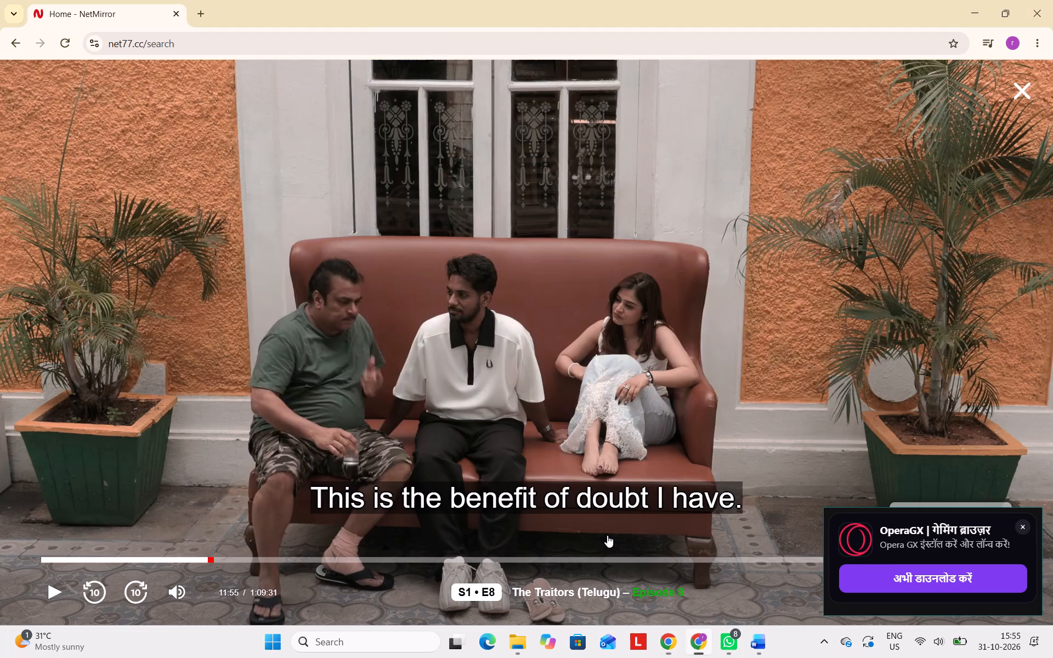
key(ctrl+v)
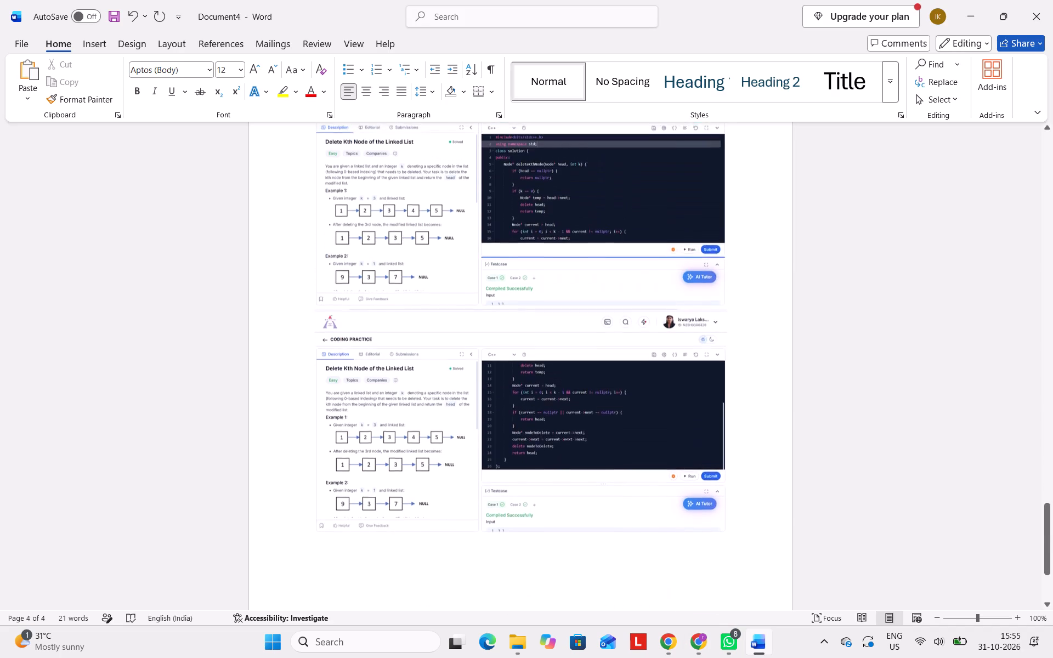
Add the heading line "coding practice - 8:" below the pasted screenshots in the Word document.
key(Return)
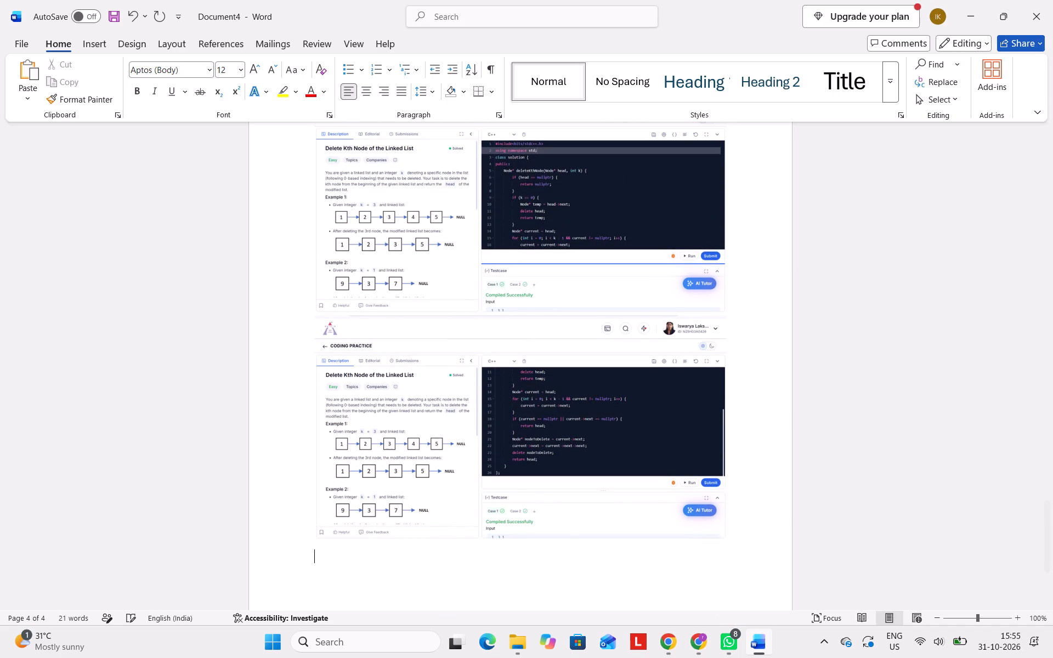
text(coding practice)
key(space)
text(- 8:)
key(Return)
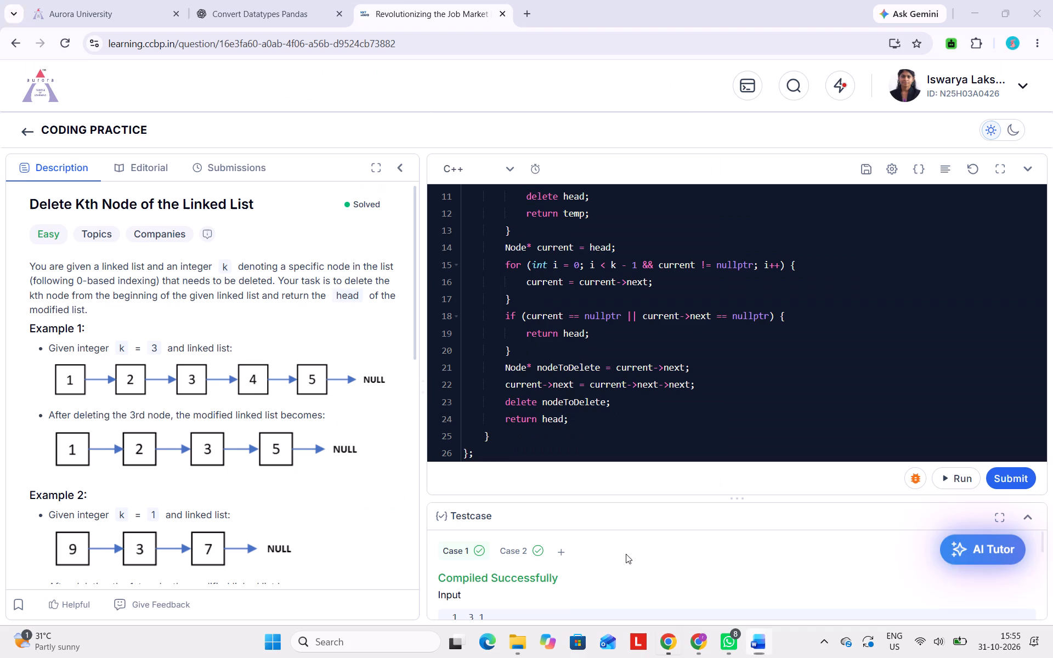
Switch to Chrome and leave the Delete Kth Node problem to return to the coding practice list.
click(24, 133)
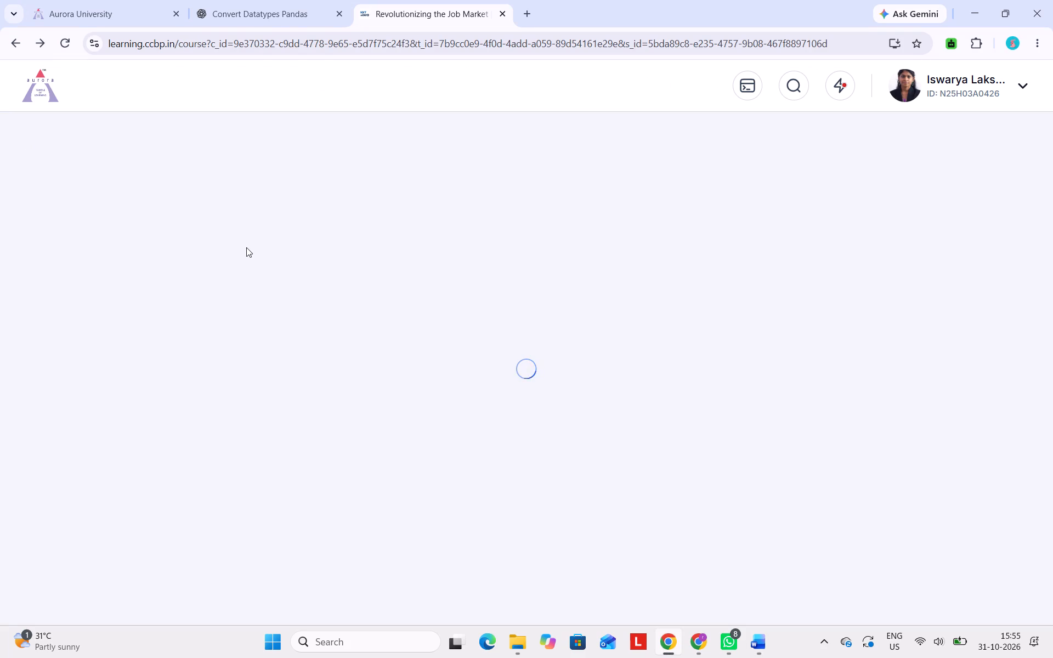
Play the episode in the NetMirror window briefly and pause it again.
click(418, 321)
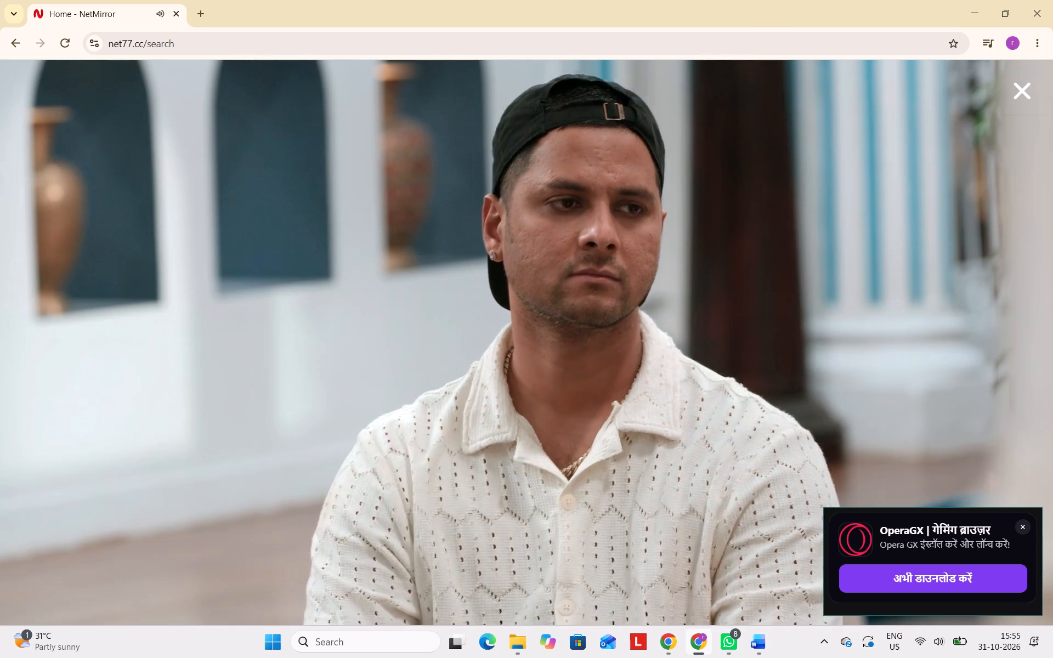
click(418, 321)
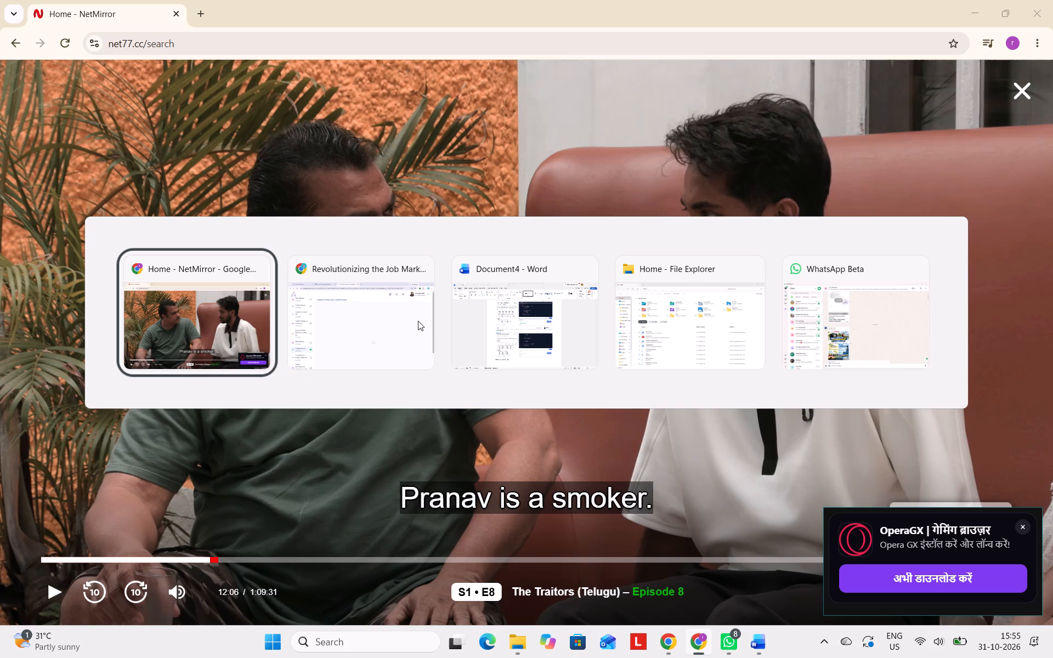
Open the Kuro app from the recent Windows searches.
click(352, 644)
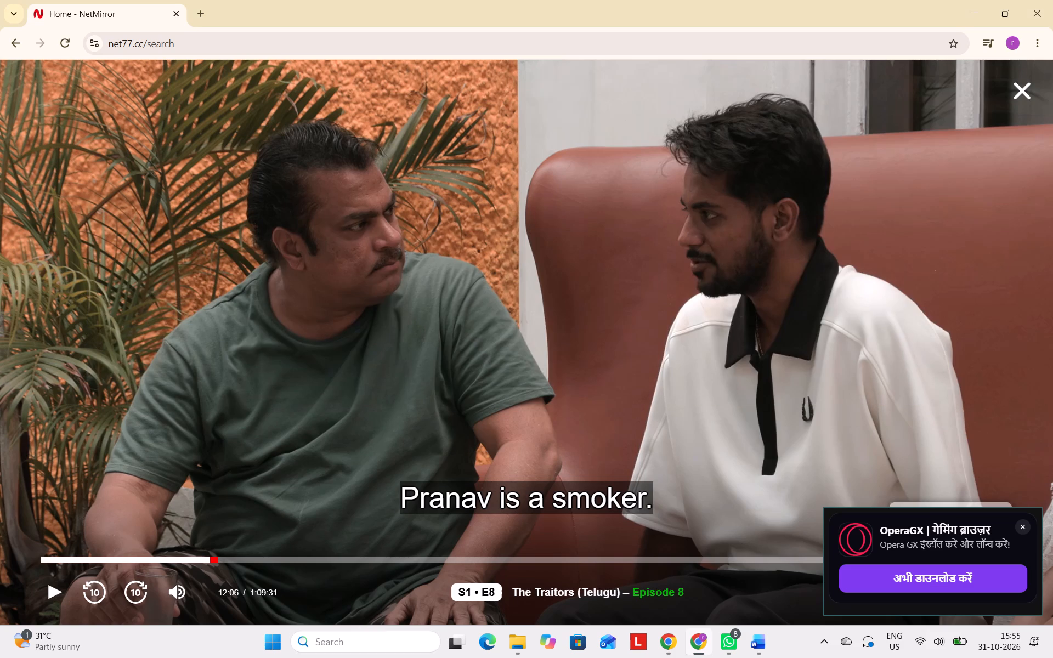
click(453, 235)
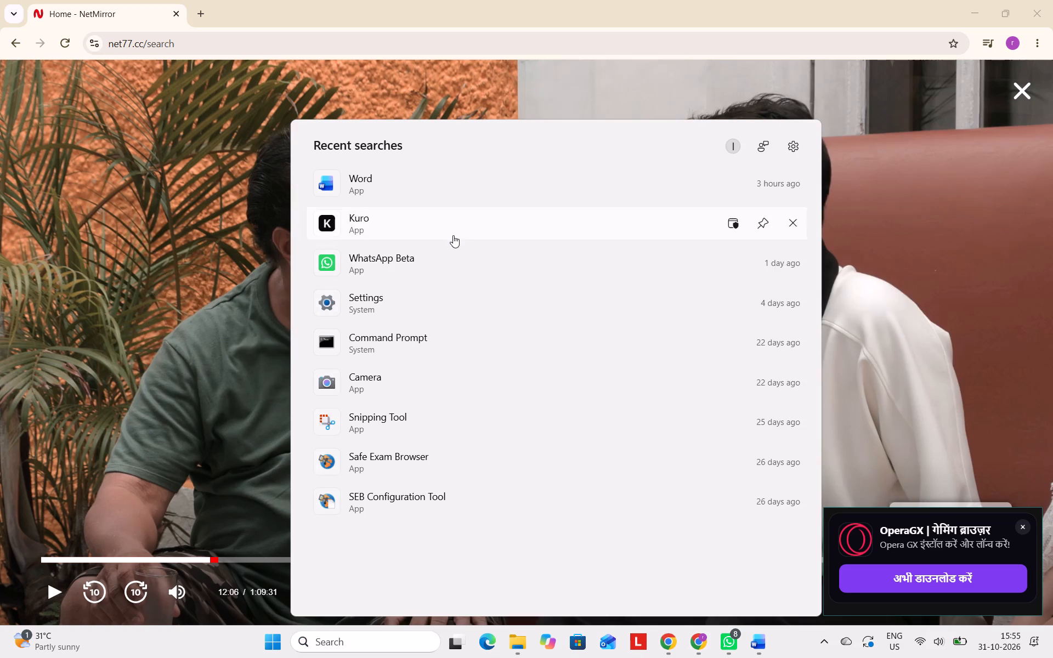
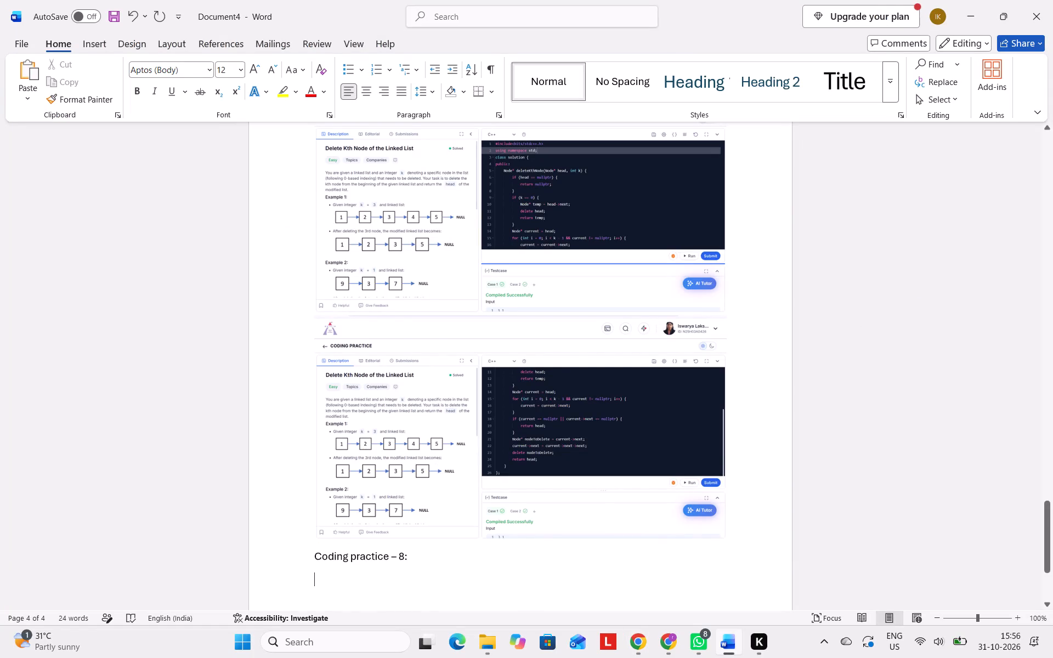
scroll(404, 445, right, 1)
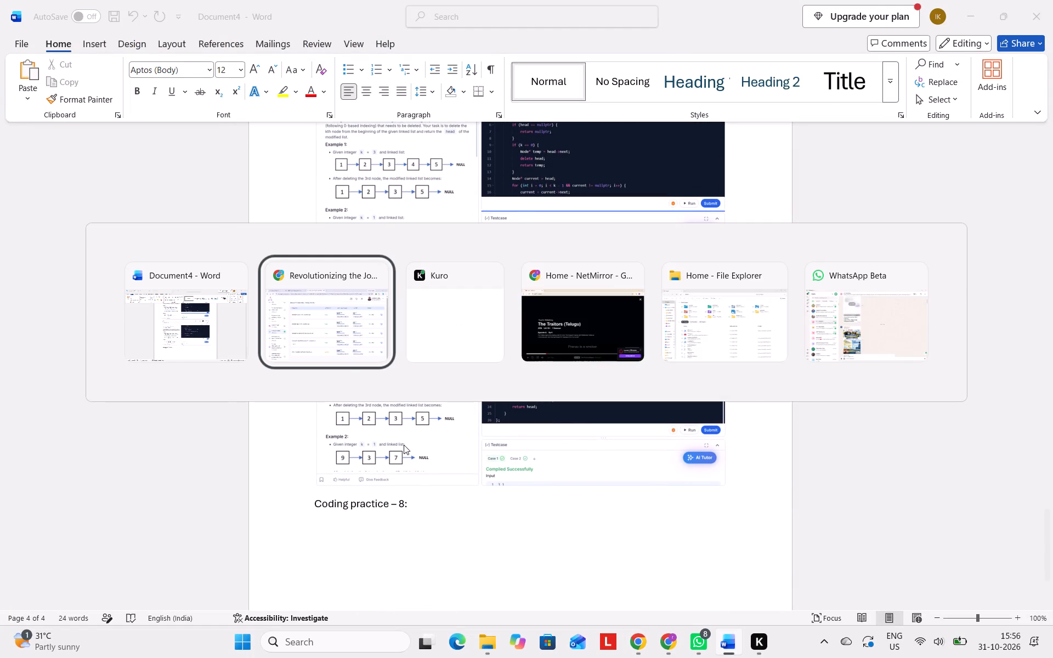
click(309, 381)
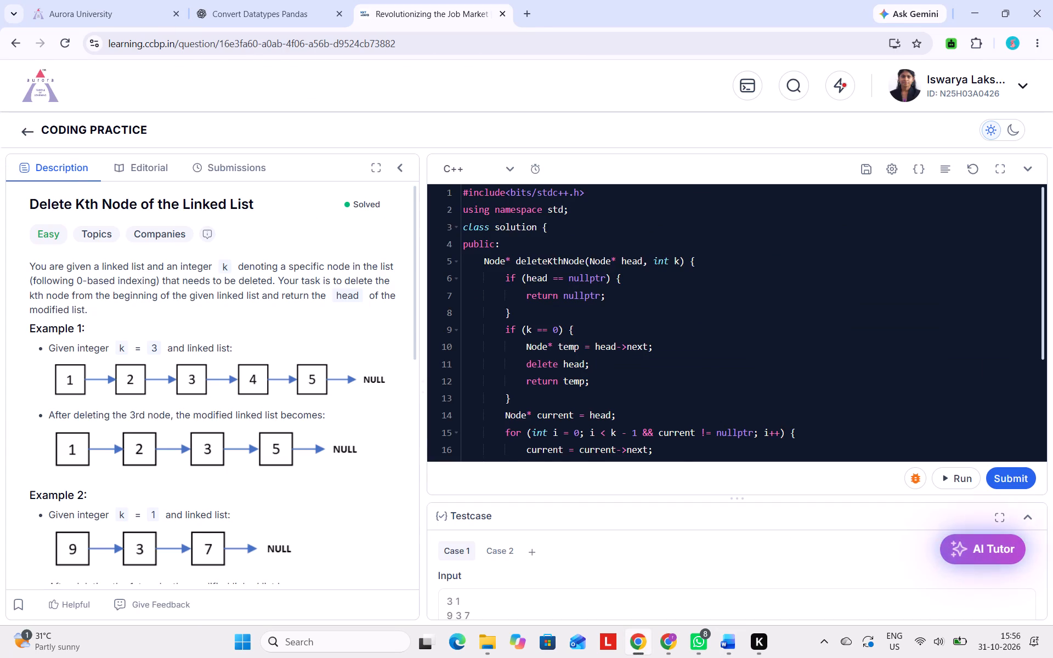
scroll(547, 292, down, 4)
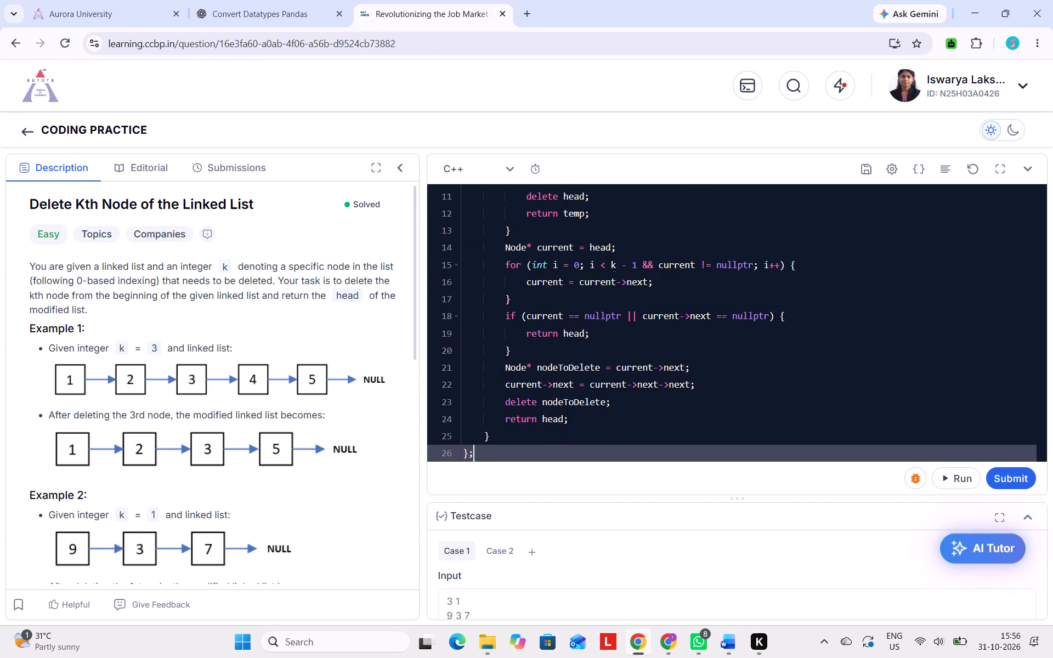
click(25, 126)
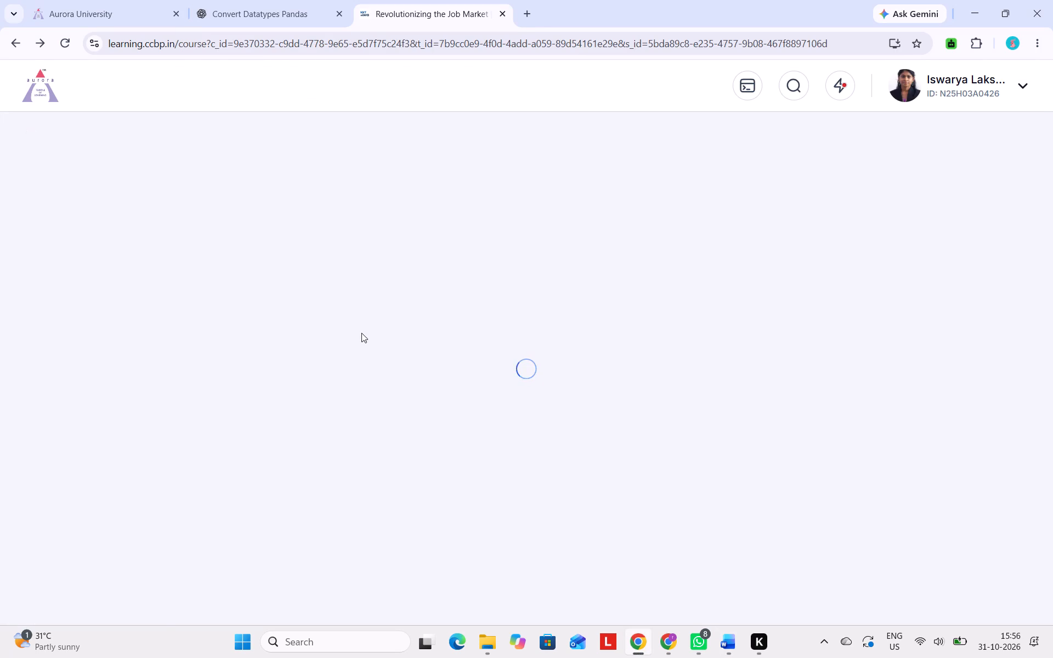
Open the Delete Node With Value X problem in Chrome and delete the commented-out Node class block from its code.
click(448, 494)
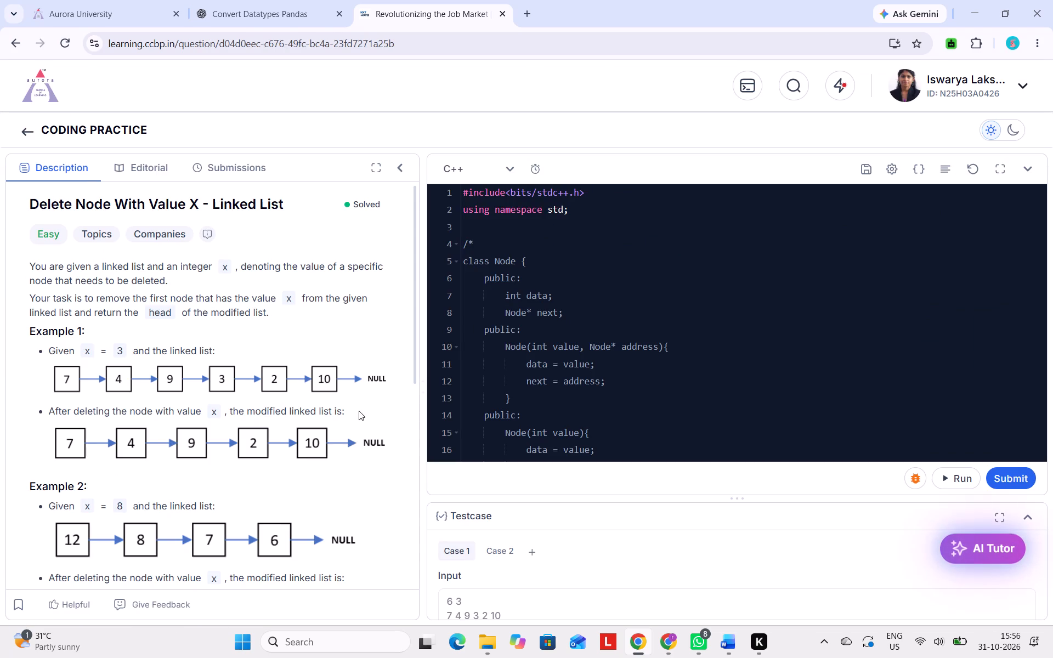
drag(466, 232, 494, 455)
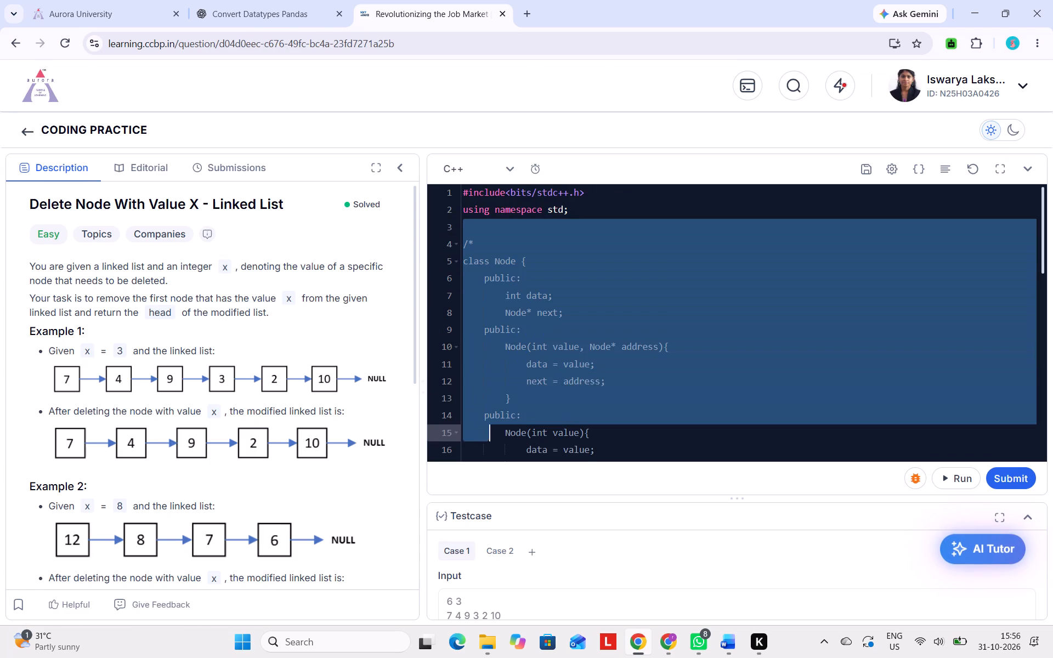
drag(494, 455, 478, 303)
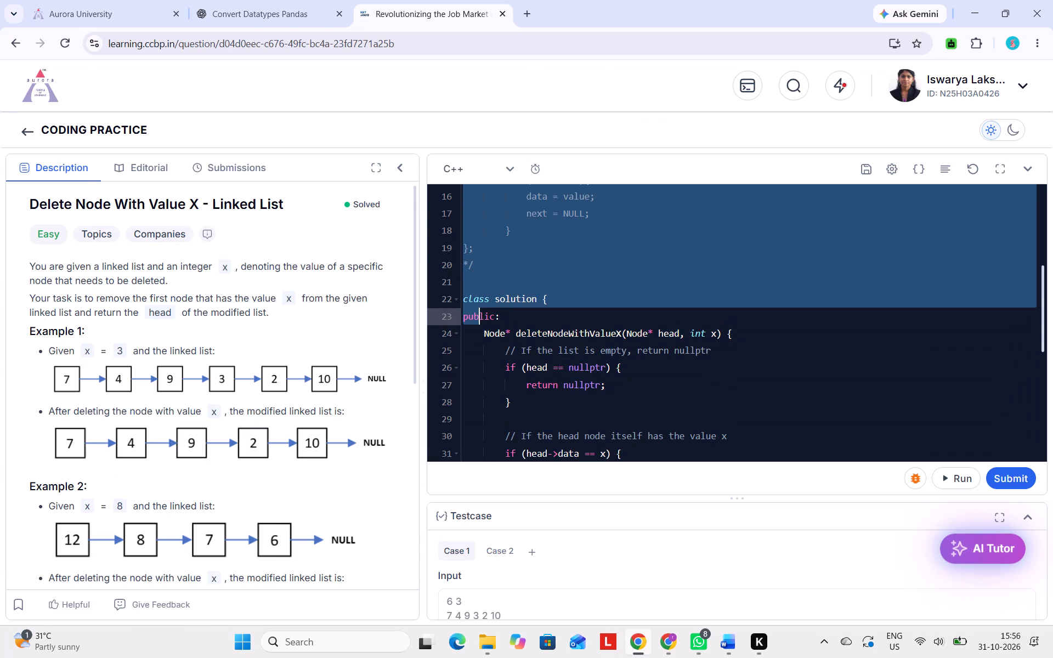
drag(478, 303, 474, 275)
key(BackSpace)
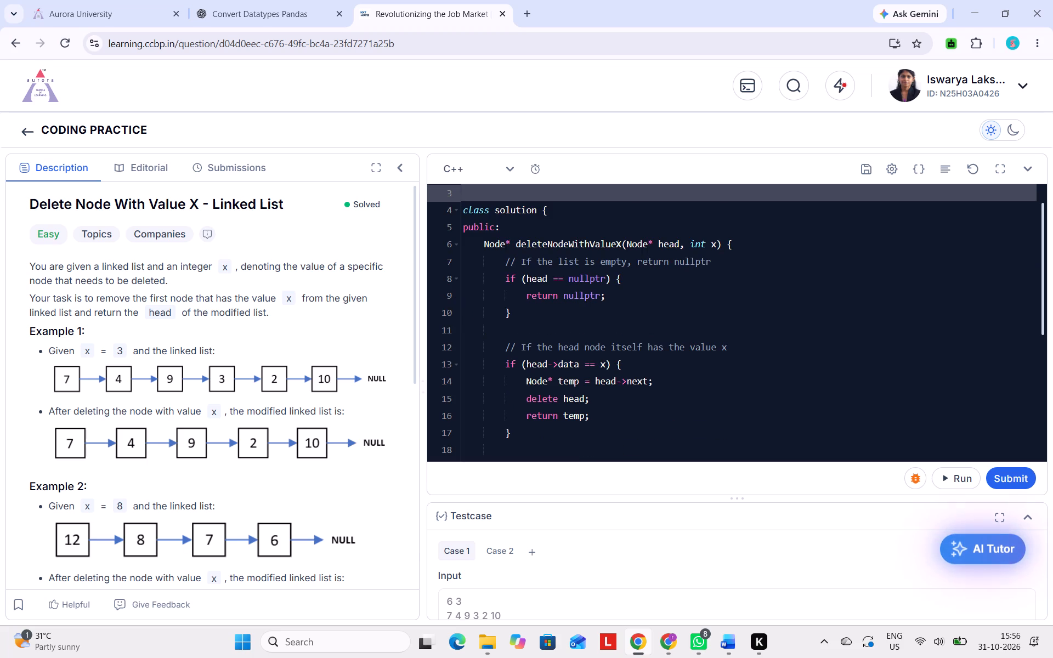
Run the Delete Node With Value X code and enlarge the code area above the test case results.
scroll(509, 334, down, 5)
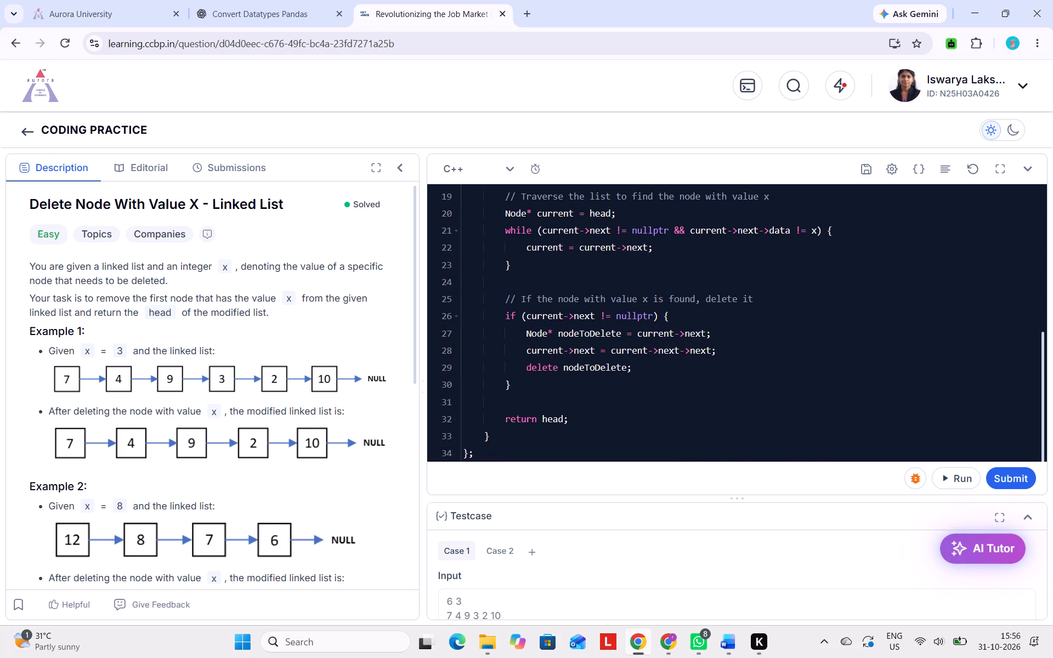
scroll(499, 371, up, 6)
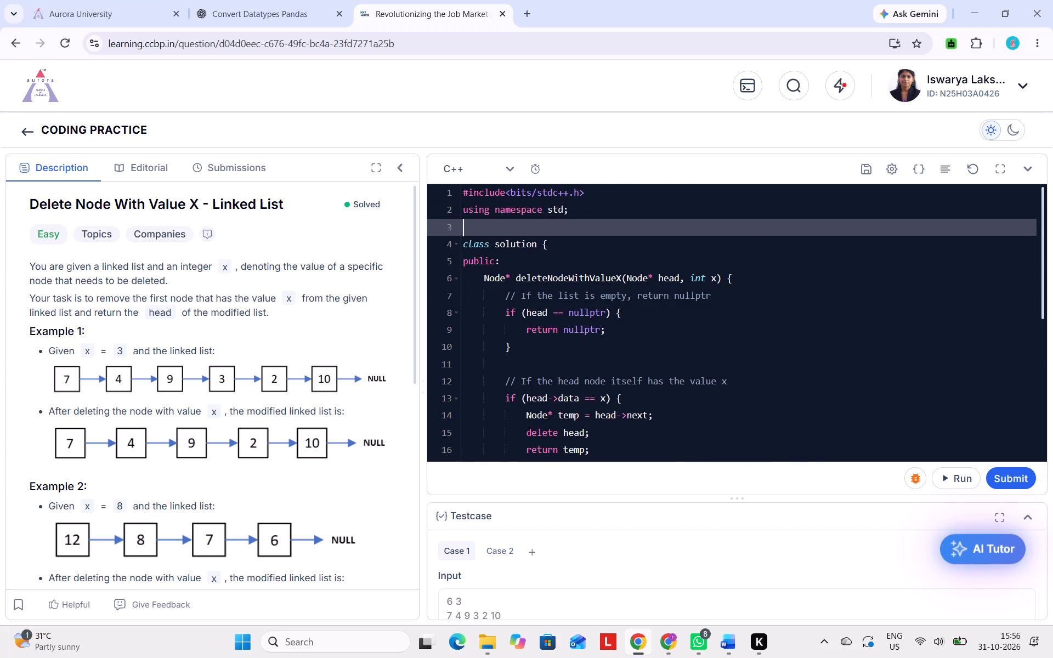
click(953, 477)
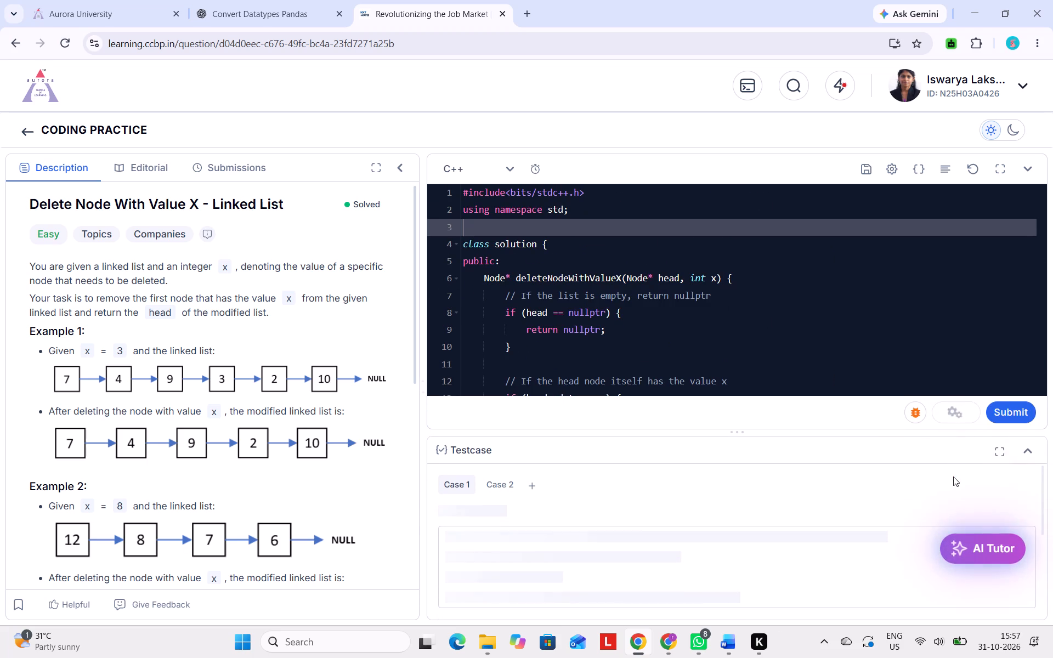
drag(740, 433, 762, 488)
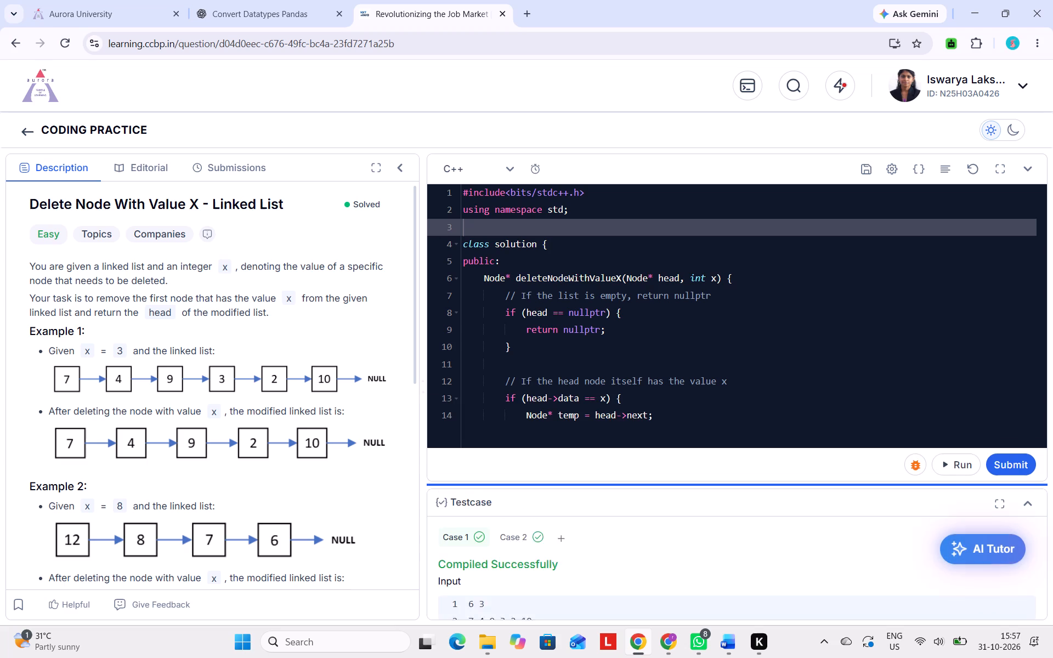
drag(762, 488, 763, 509)
Capture the page with the start of the code and its run result, and paste it under "Coding practice – 8:" in Word.
key(shift+super+s)
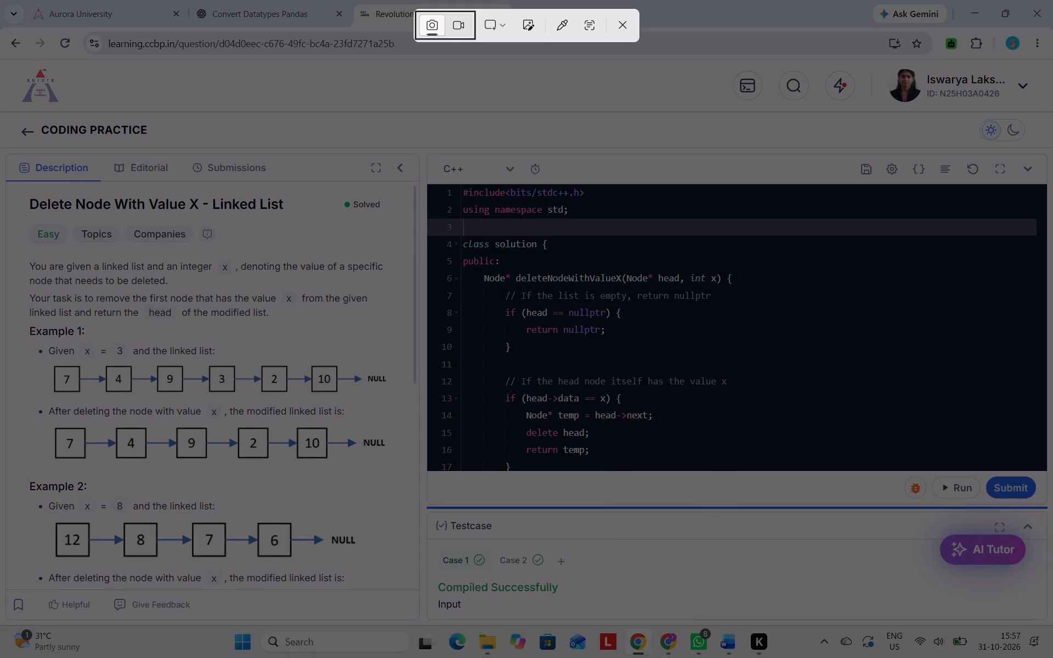
drag(0, 58, 936, 624)
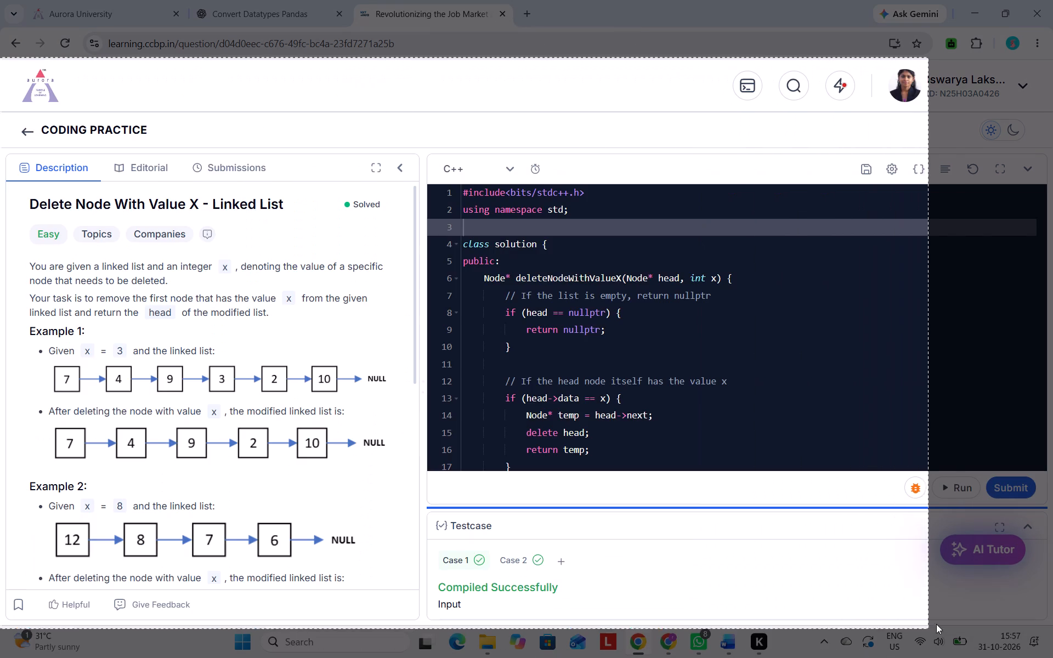
drag(936, 624, 1052, 623)
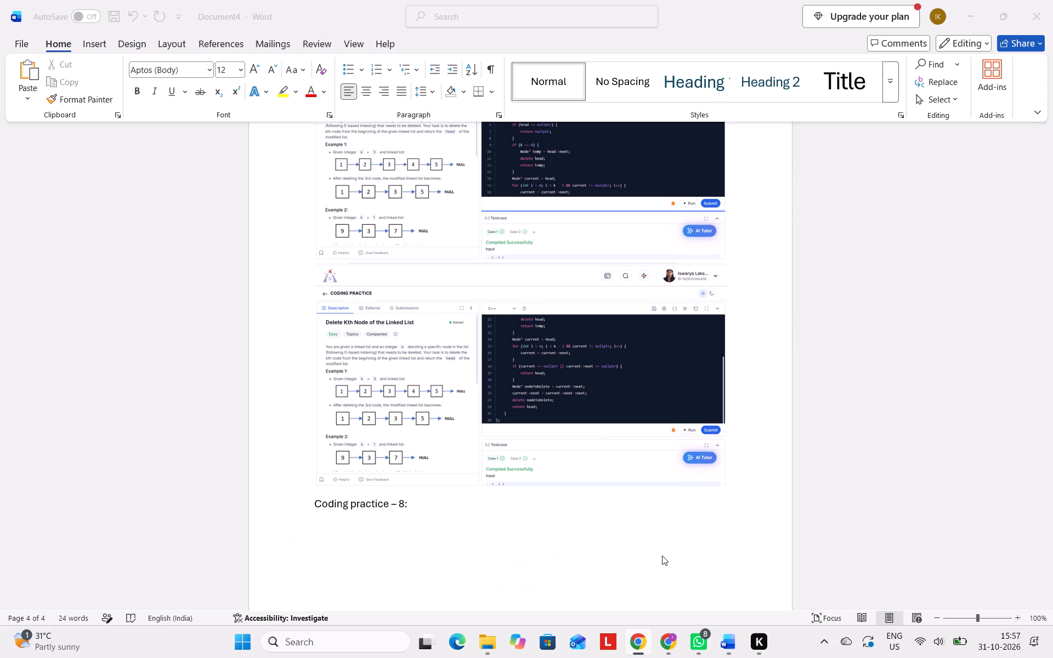
key(ctrl+v)
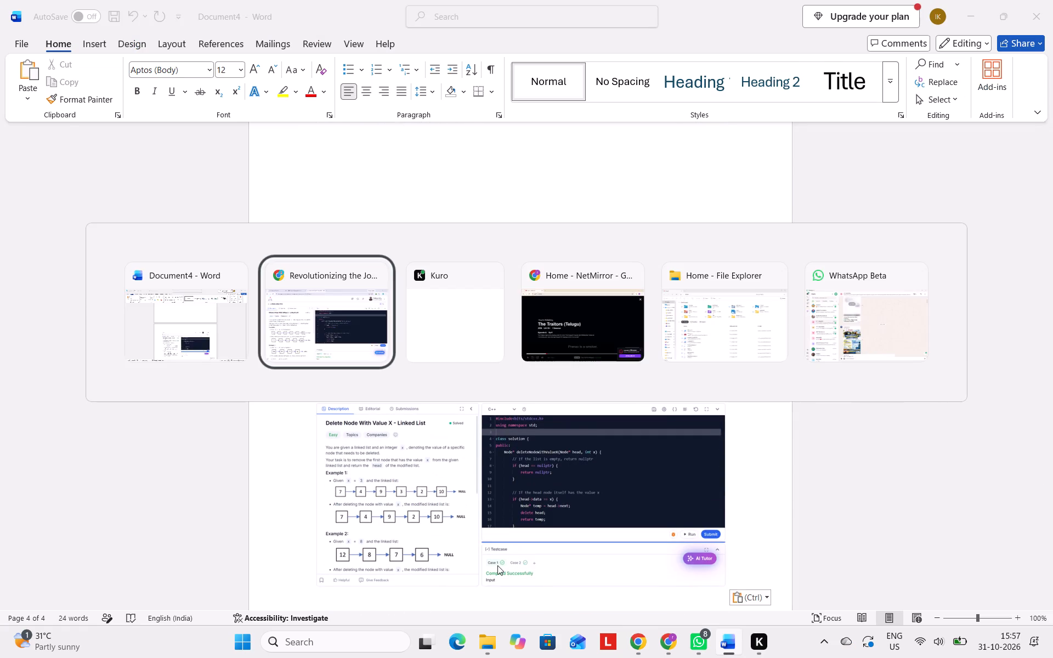
Capture the Delete Node With Value X page showing the rest of the code, and paste it below the first screenshot in Word.
scroll(486, 411, down, 5)
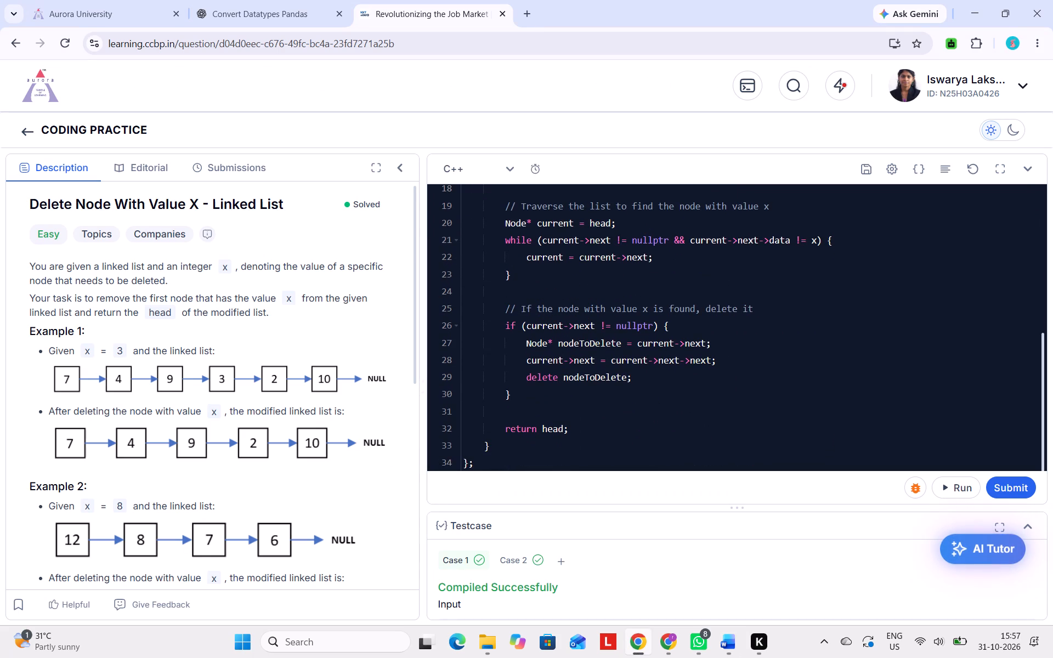
key(shift+super+s)
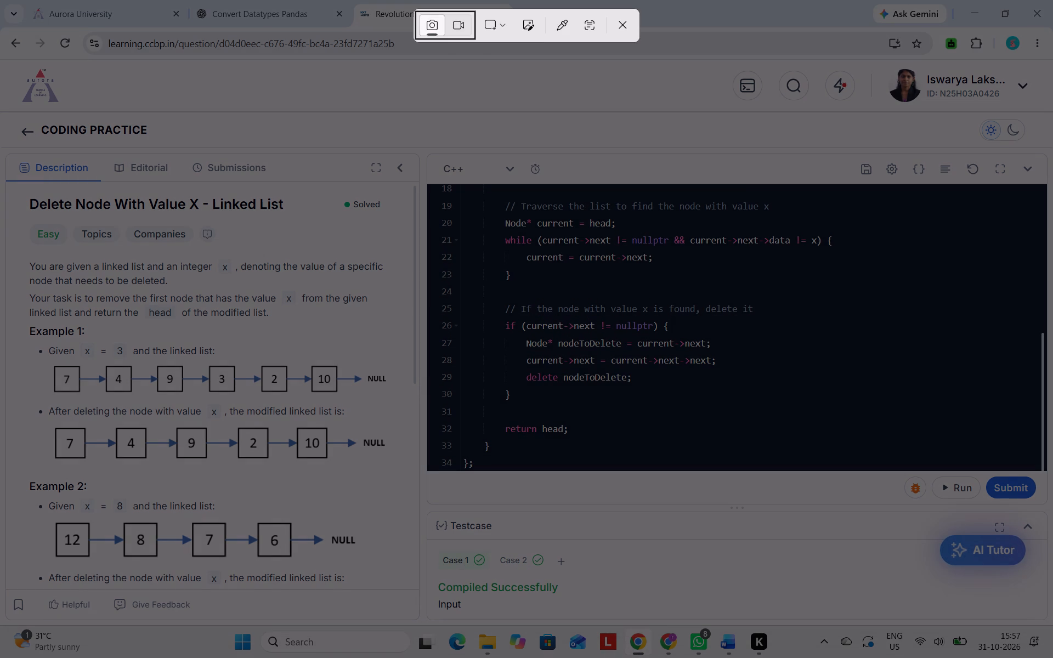
drag(0, 58, 1052, 628)
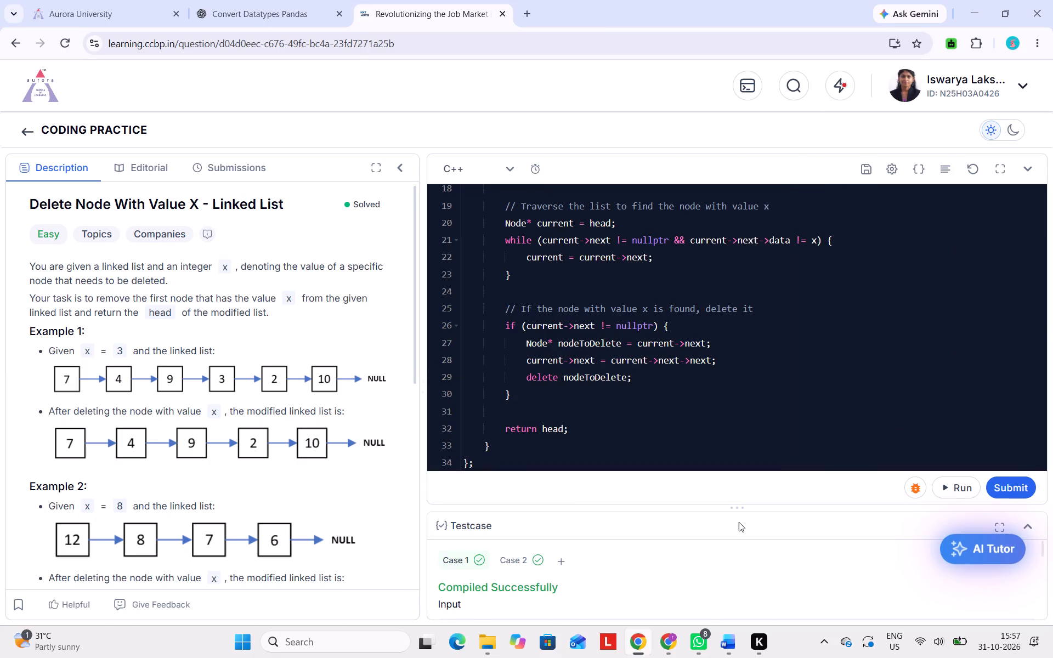
key(Return)
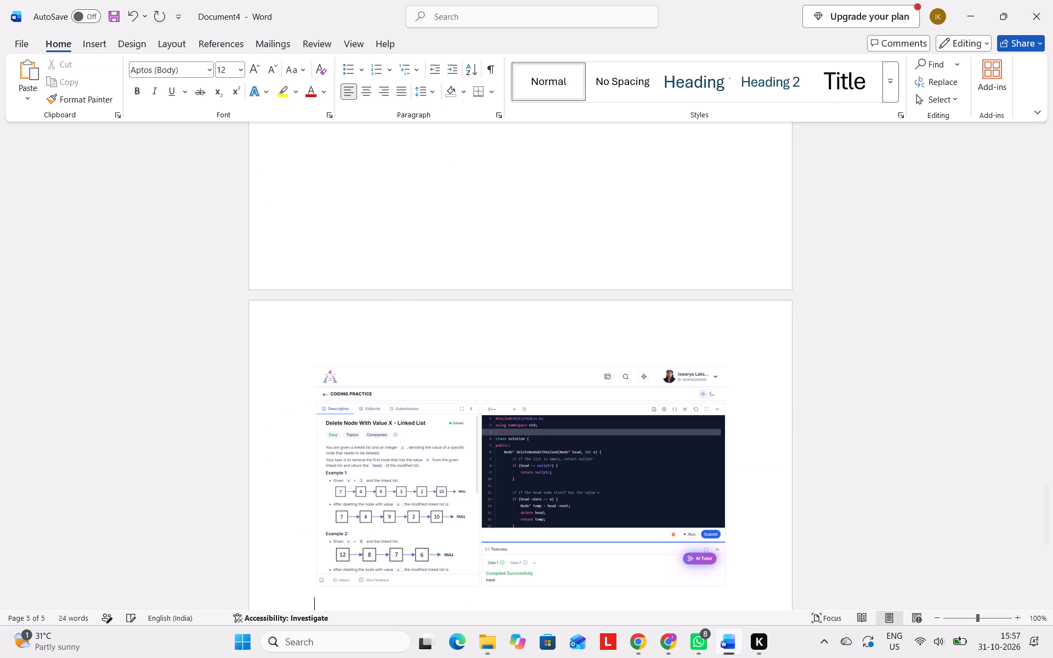
key(ctrl+v)
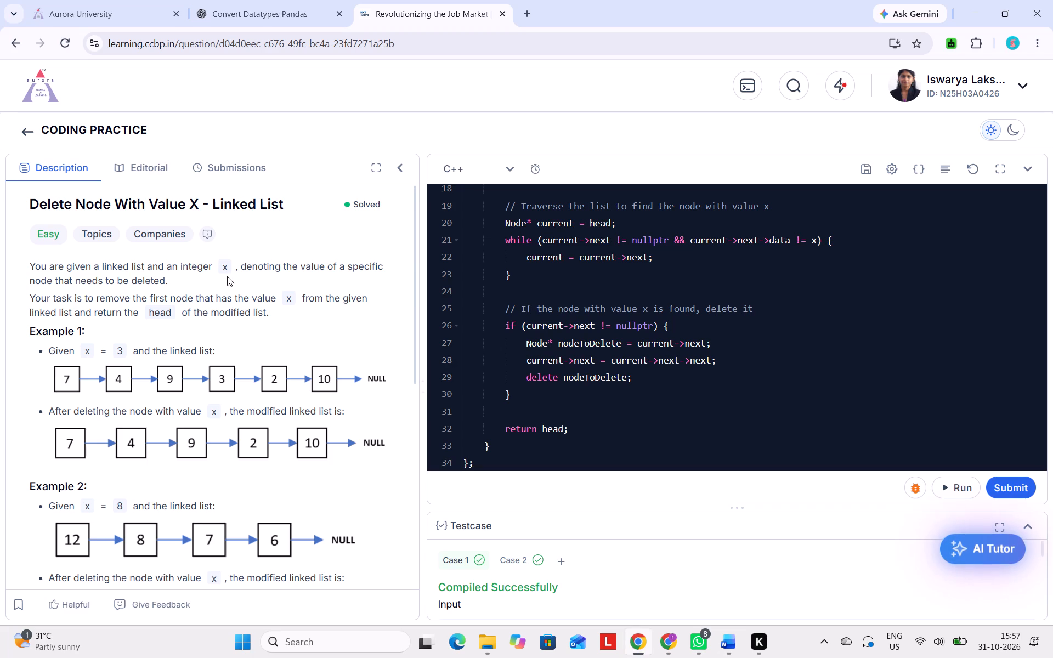
Return to the coding practice list in Chrome and open the Filter Linked List Nodes by Array problem.
click(29, 137)
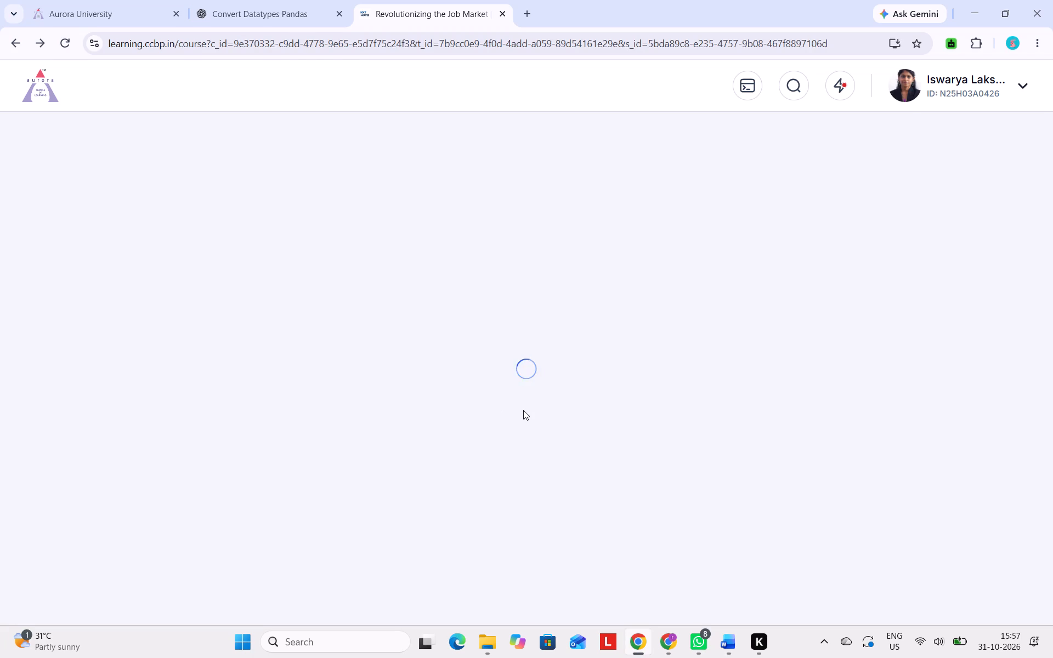
scroll(455, 377, down, 3)
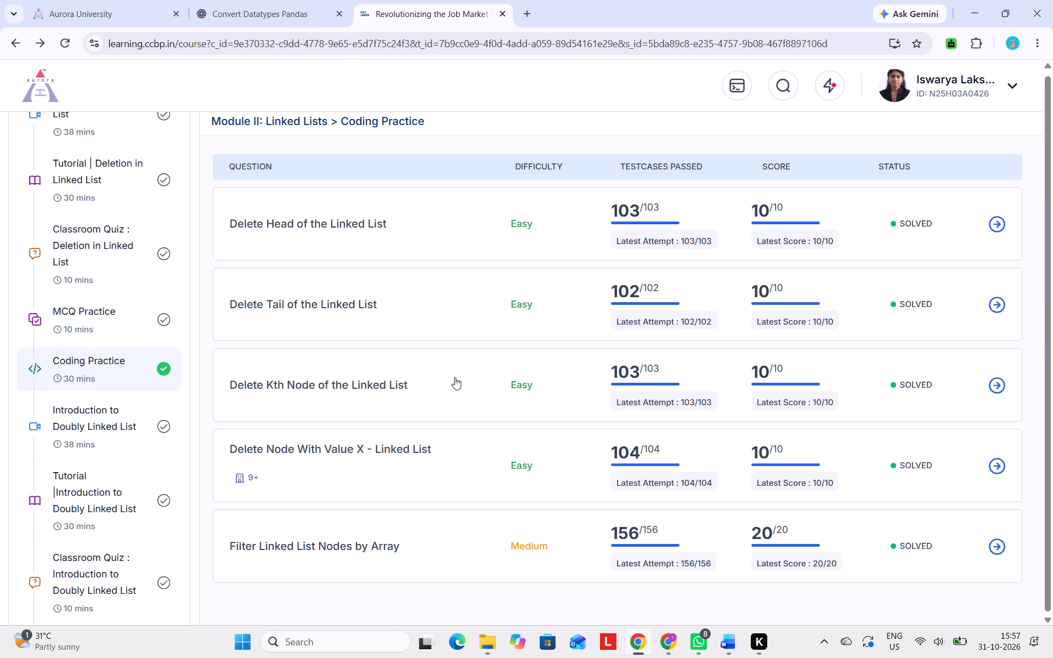
click(415, 543)
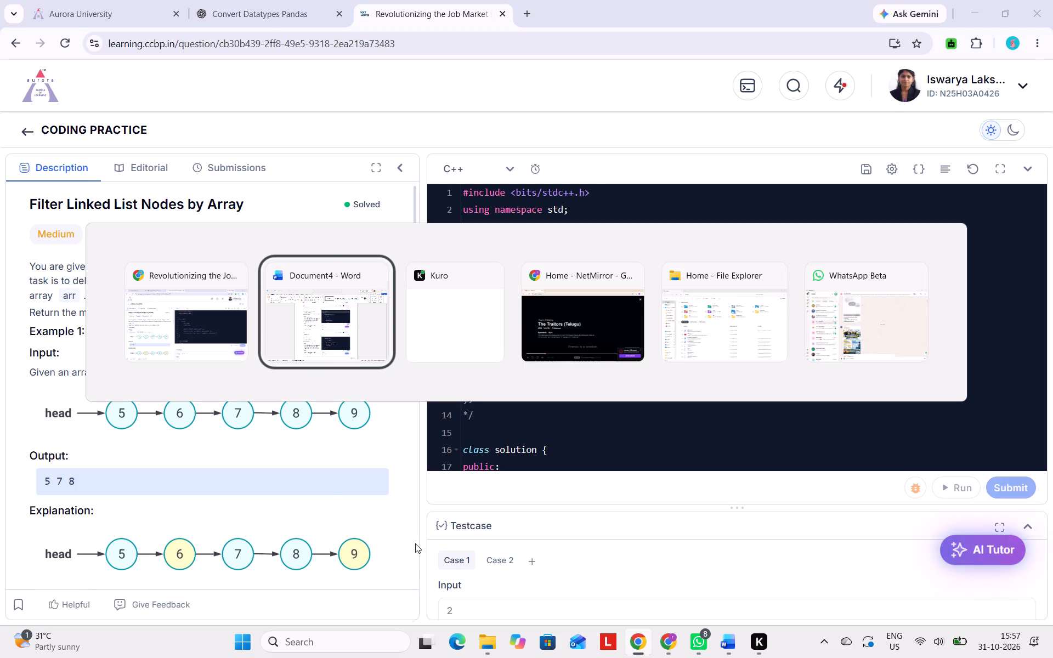
In Word, insert blank lines after the last screenshot and add the heading line "Coding practice -10:" on a new page.
right_click(415, 543)
click(363, 505)
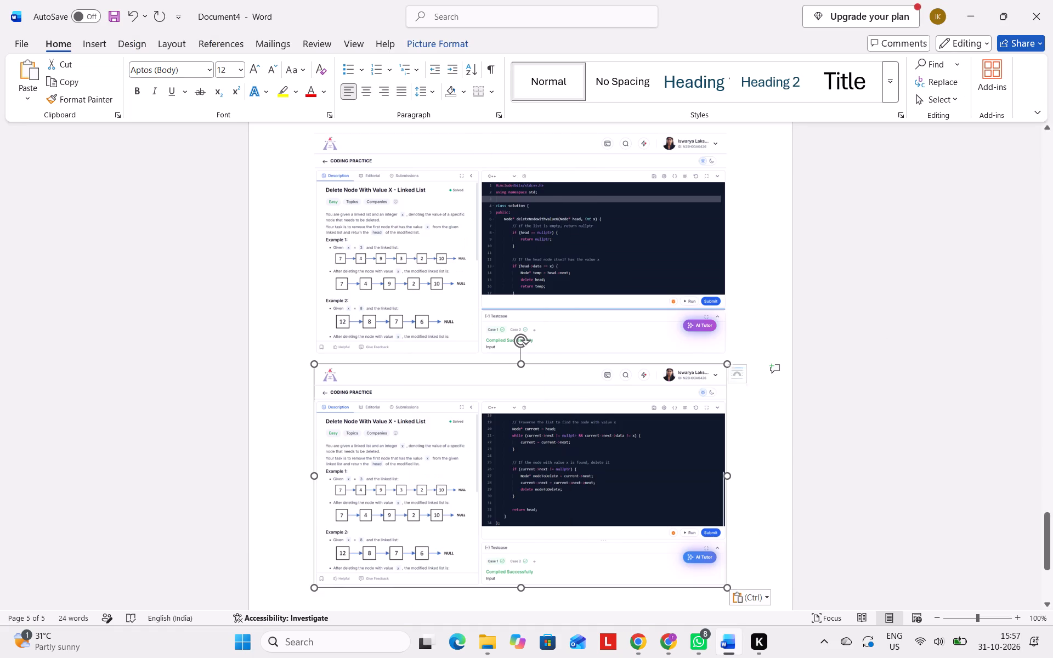
scroll(363, 505, up, 14)
scroll(363, 505, down, 1)
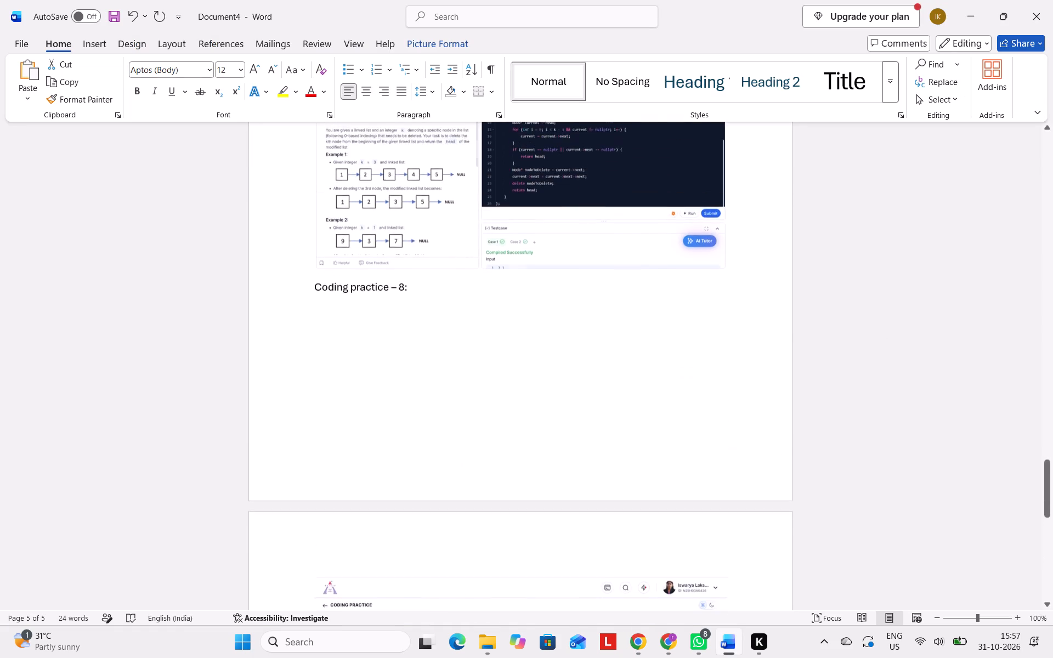
scroll(363, 505, down, 2)
click(665, 484)
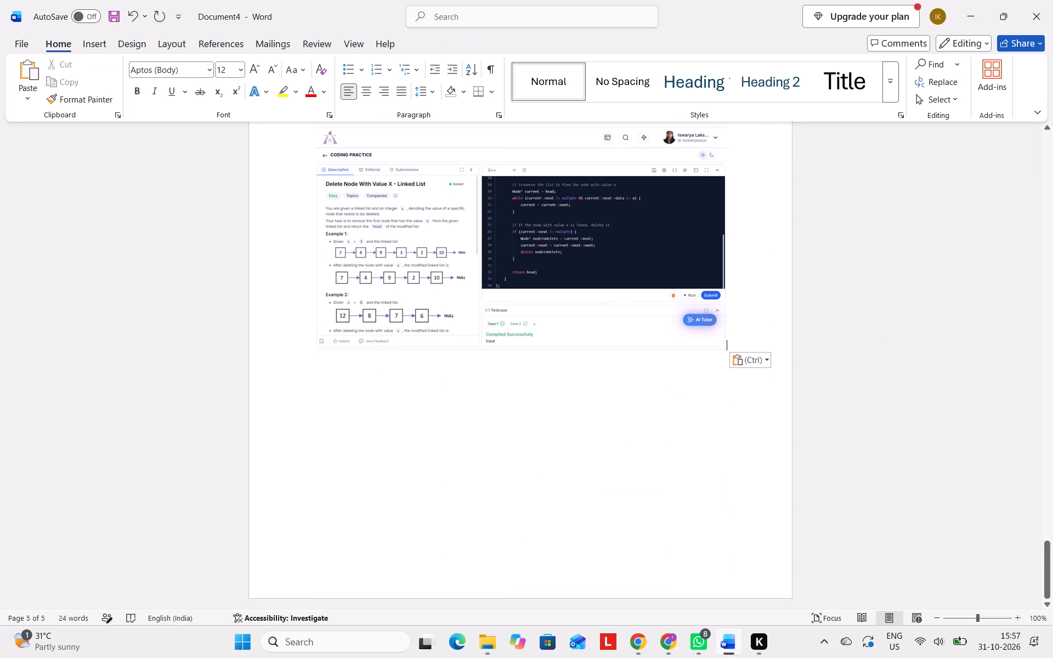
key(Return)
key(Return)
key(Return)
key(Return)
key(Return)
key(Return)
key(Return)
key(Return)
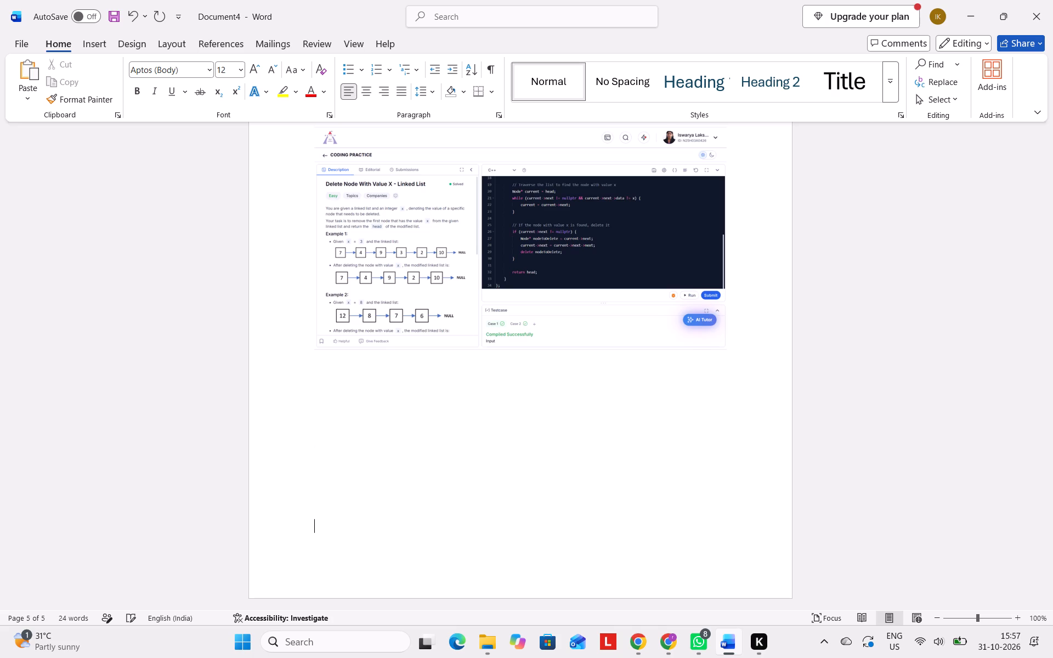
key(Return)
text(coding practice -)
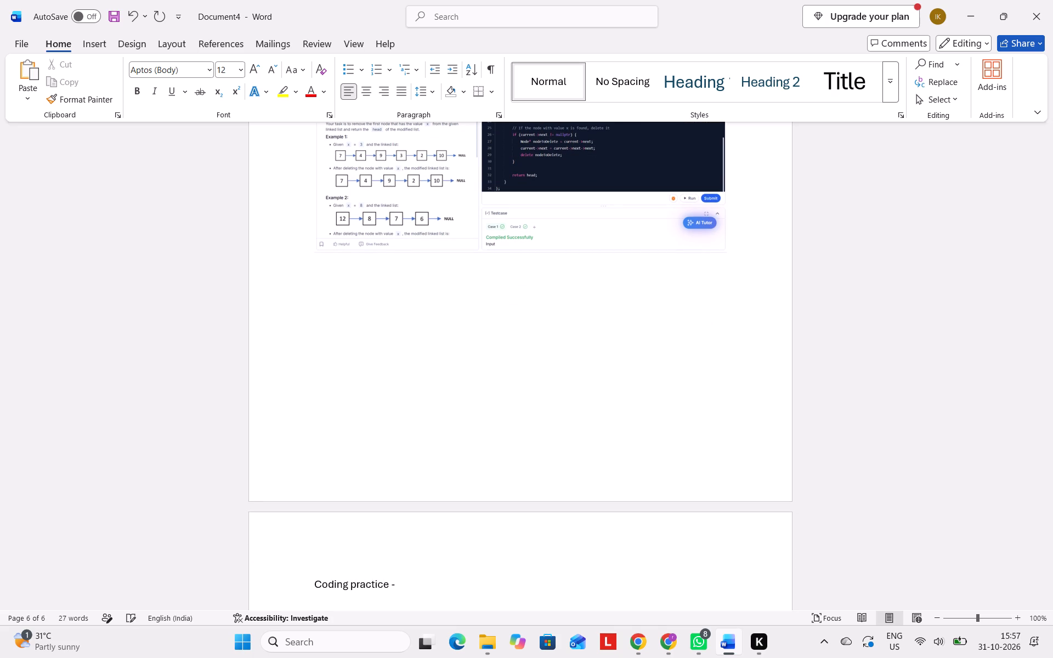
key(9)
key(BackSpace)
text(10:)
key(Return)
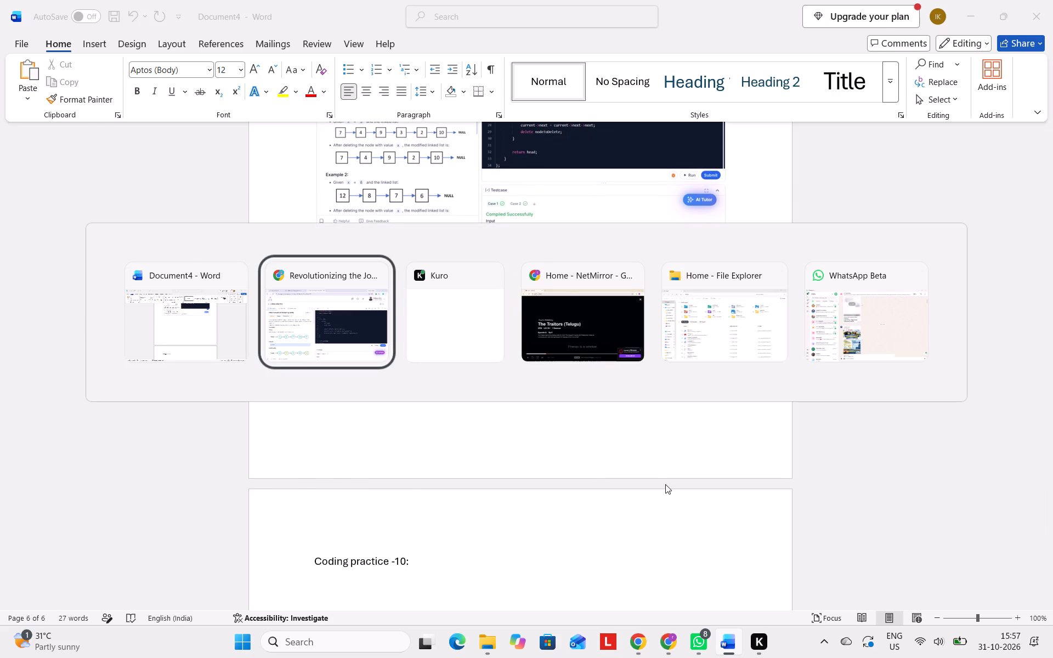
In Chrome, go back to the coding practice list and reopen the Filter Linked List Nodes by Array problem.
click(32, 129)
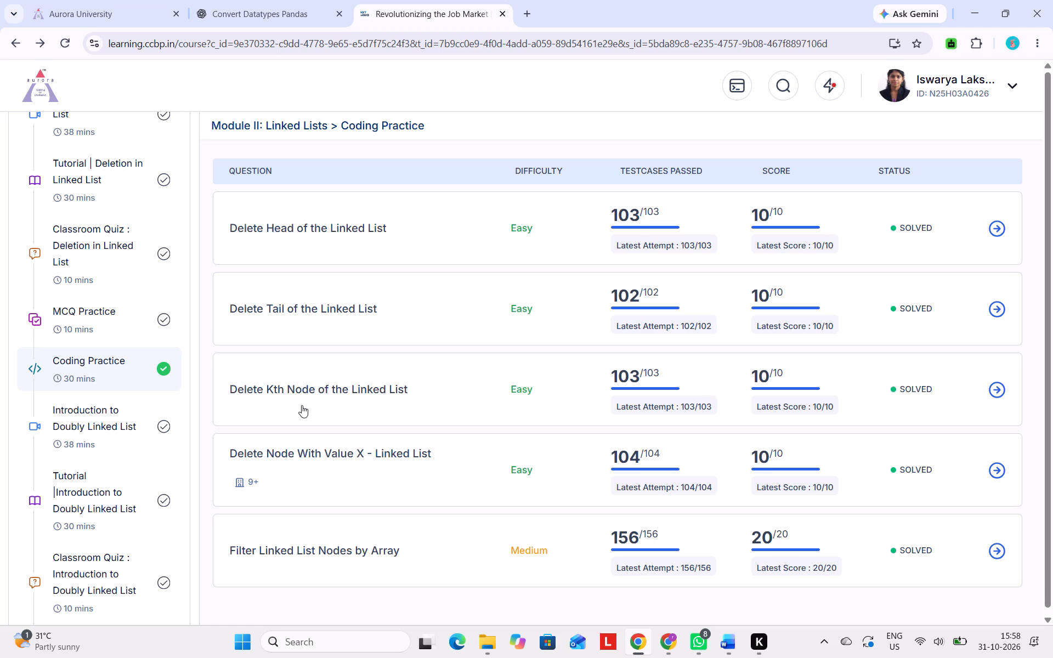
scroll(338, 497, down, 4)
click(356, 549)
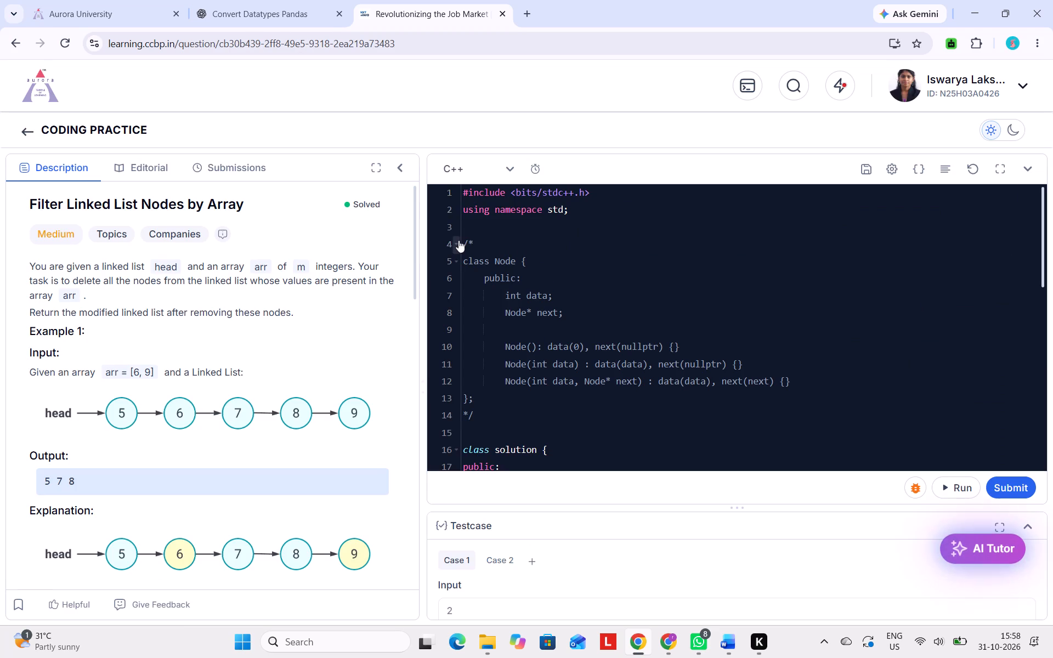
Delete the commented-out Node class block from the Filter Linked List Nodes by Array code.
drag(465, 226, 485, 433)
key(BackSpace)
Check the remaining Filter Linked List Nodes by Array code and run it against the test cases.
scroll(485, 433, down, 1)
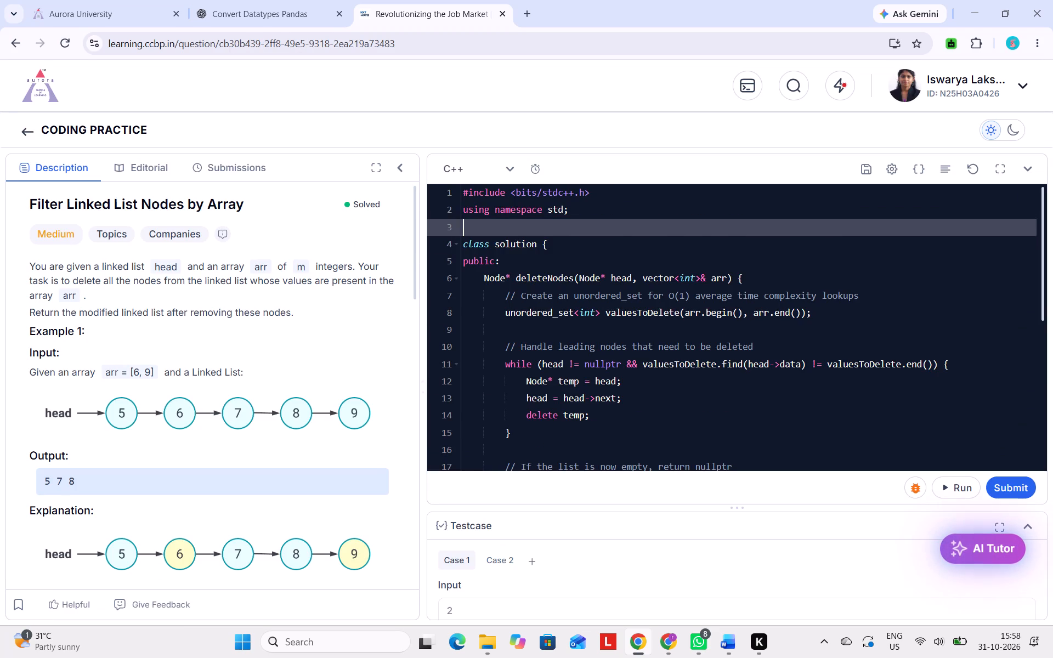
scroll(485, 433, down, 7)
scroll(485, 433, up, 4)
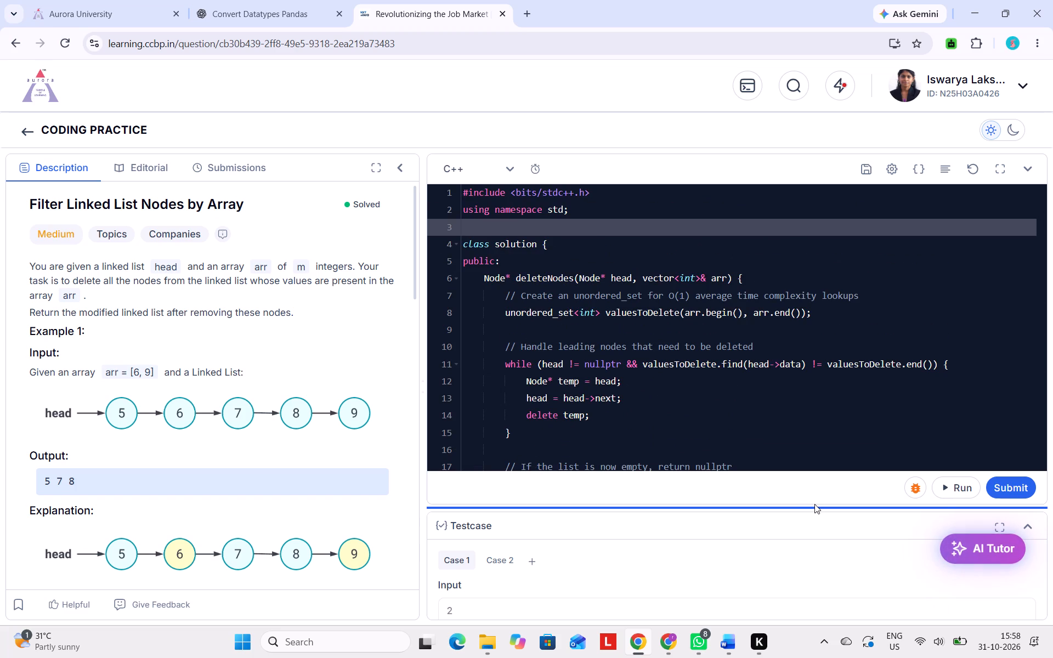
click(948, 489)
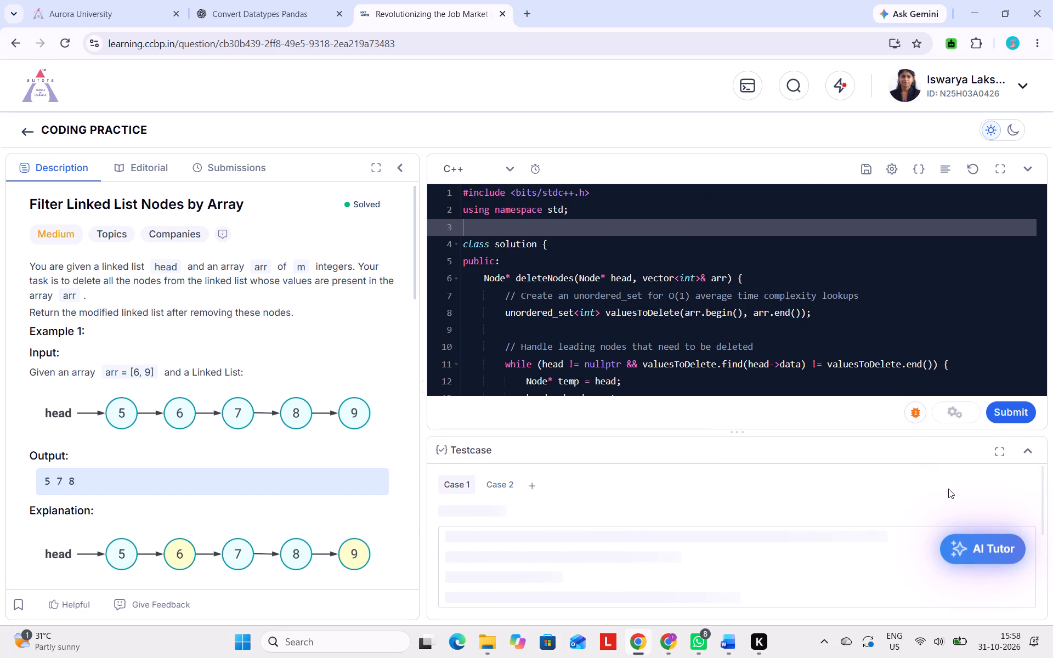
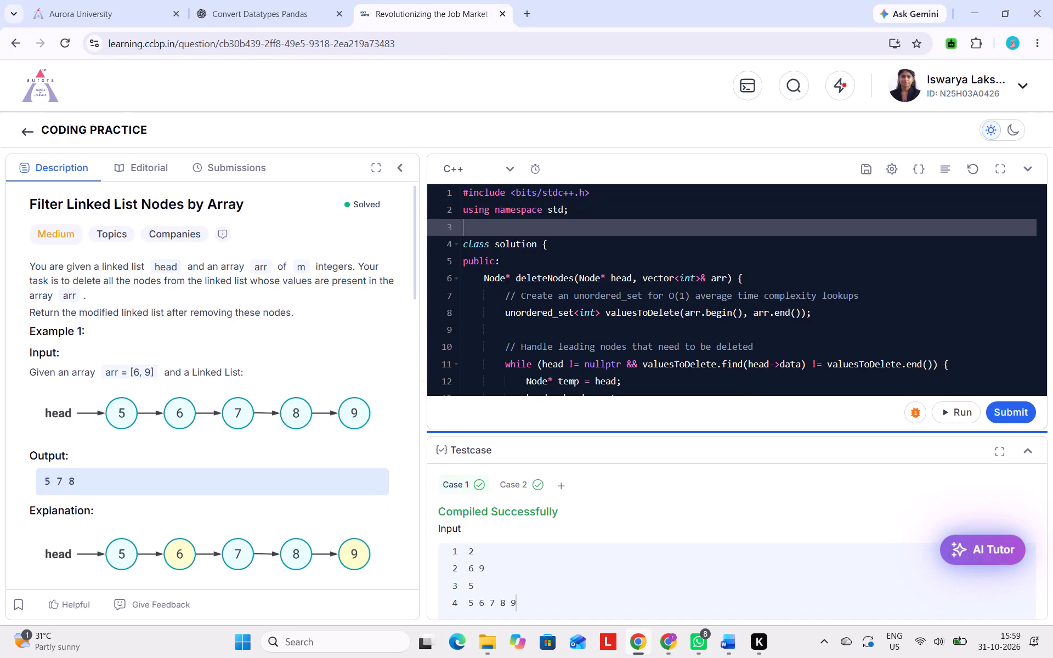
Enlarge the code pane, screenshot the Filter Linked List Nodes by Array page with the code's beginning, and paste it under "Coding practice -10:" in Word.
drag(736, 432, 744, 475)
key(shift+super+s)
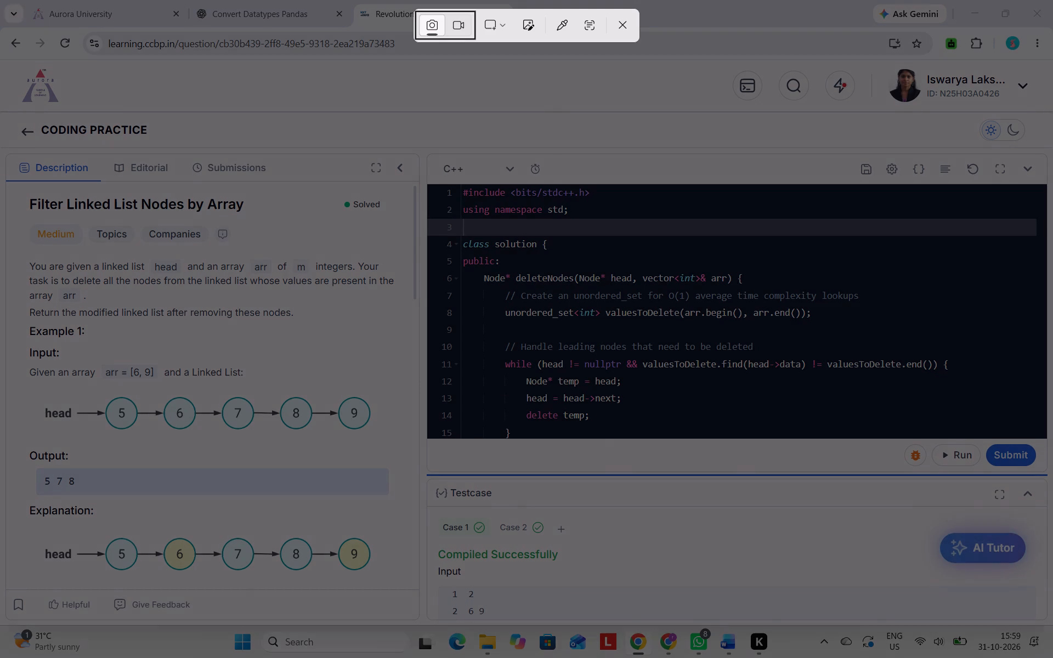
drag(0, 61, 824, 527)
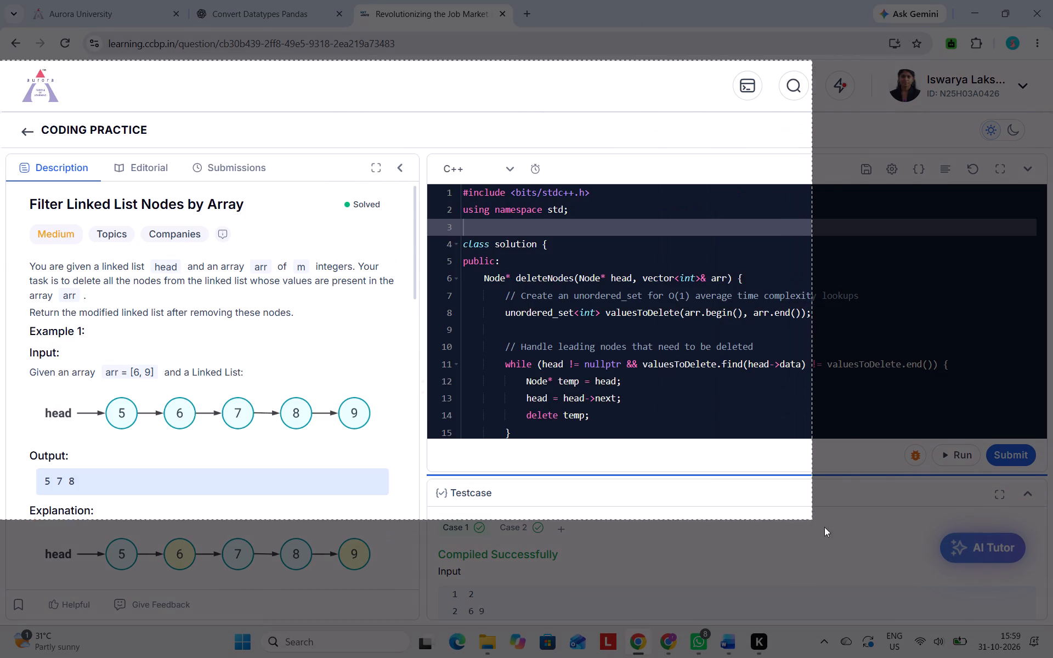
drag(824, 527, 1052, 618)
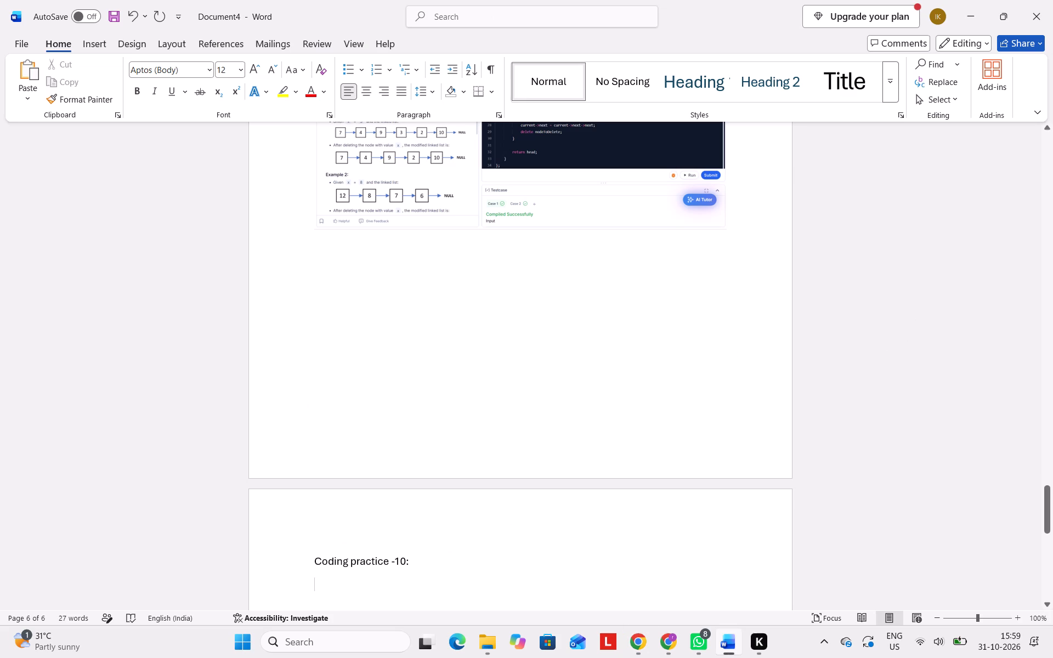
key(ctrl+v)
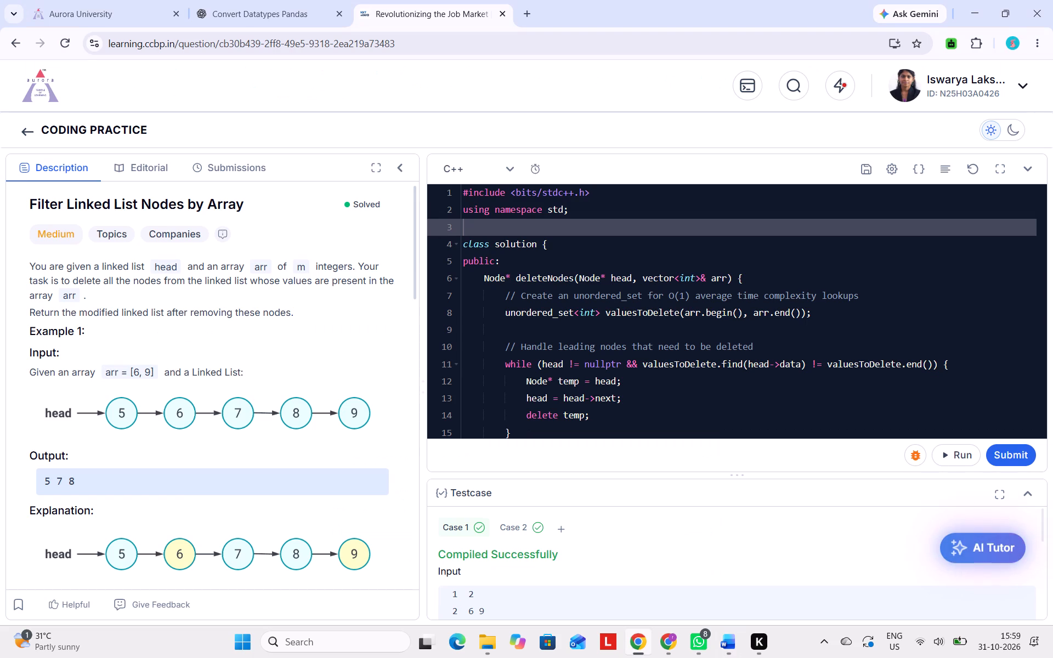
Screenshot the Chrome problem page with the end of the code in view and paste it on a new line below the previous screenshot in Word.
scroll(507, 424, down, 6)
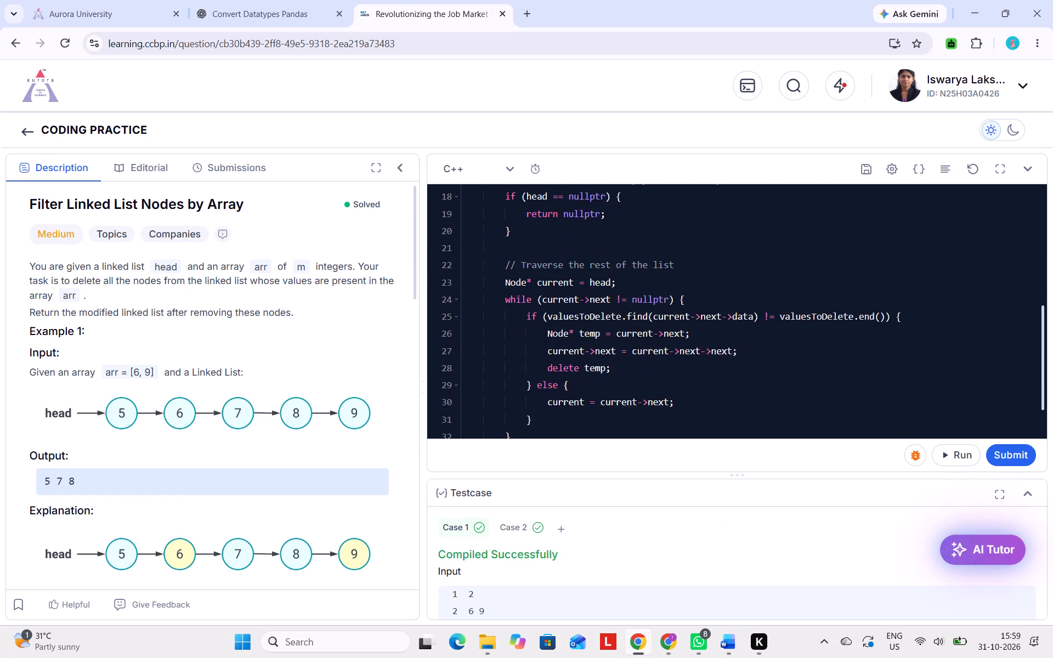
scroll(507, 424, down, 2)
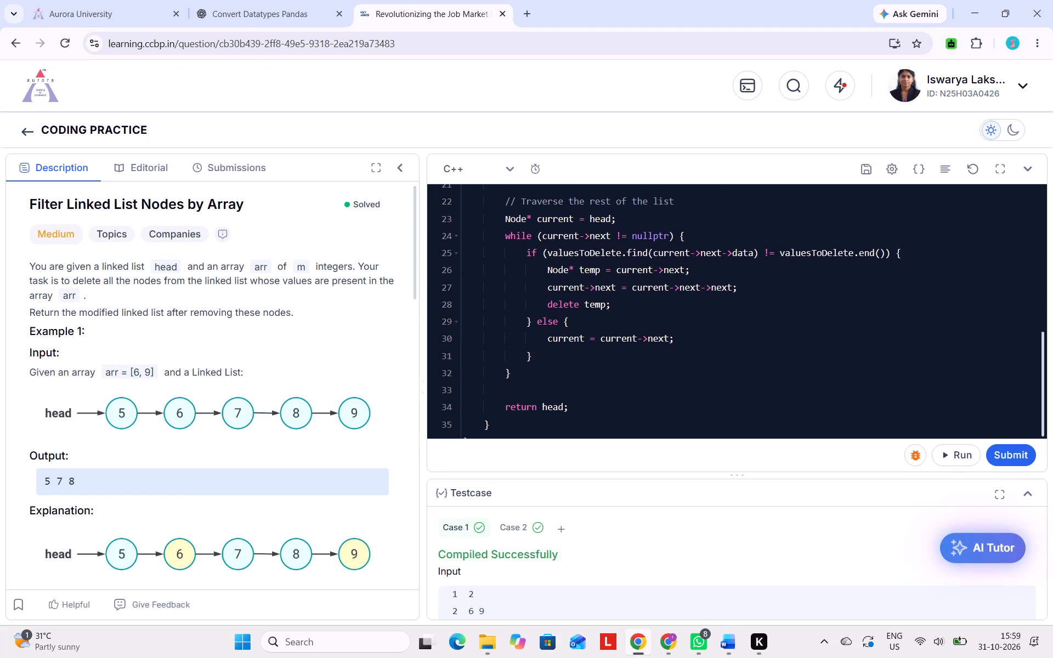
key(shift+super+s)
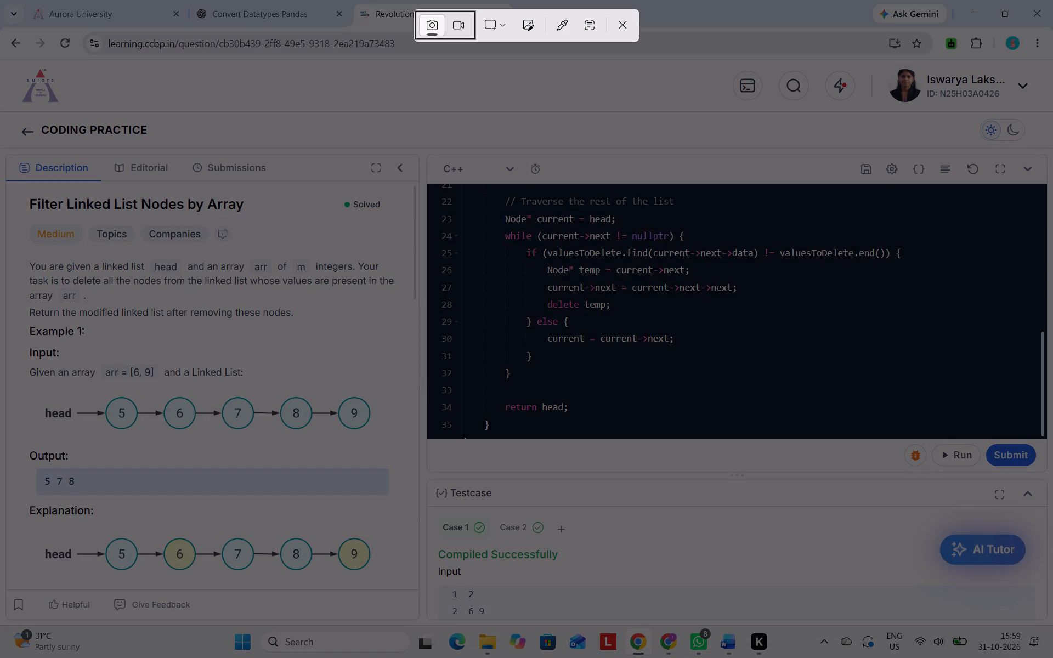
drag(0, 60, 1052, 625)
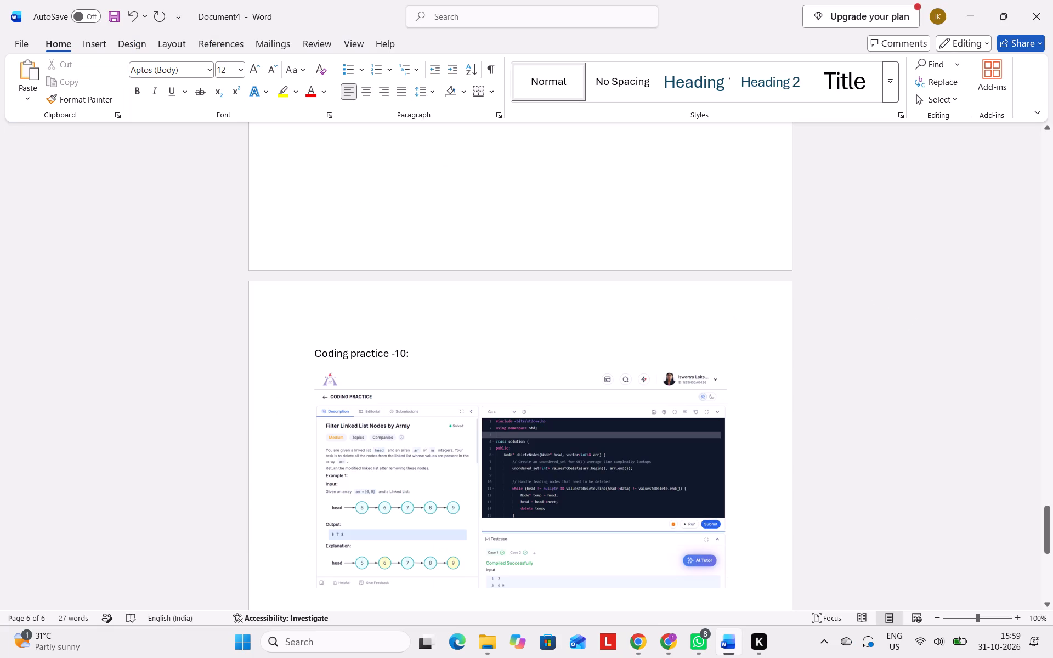
key(Return)
key(ctrl+v)
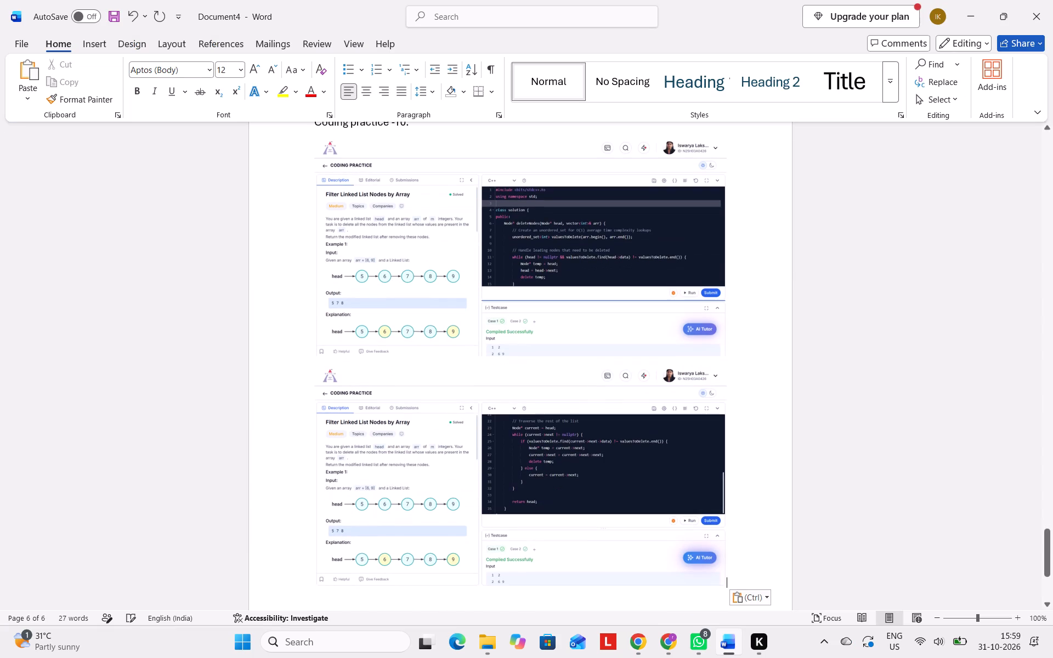
Insert a blank line above the "Coding practice -1" heading on the document's first page.
click(24, 39)
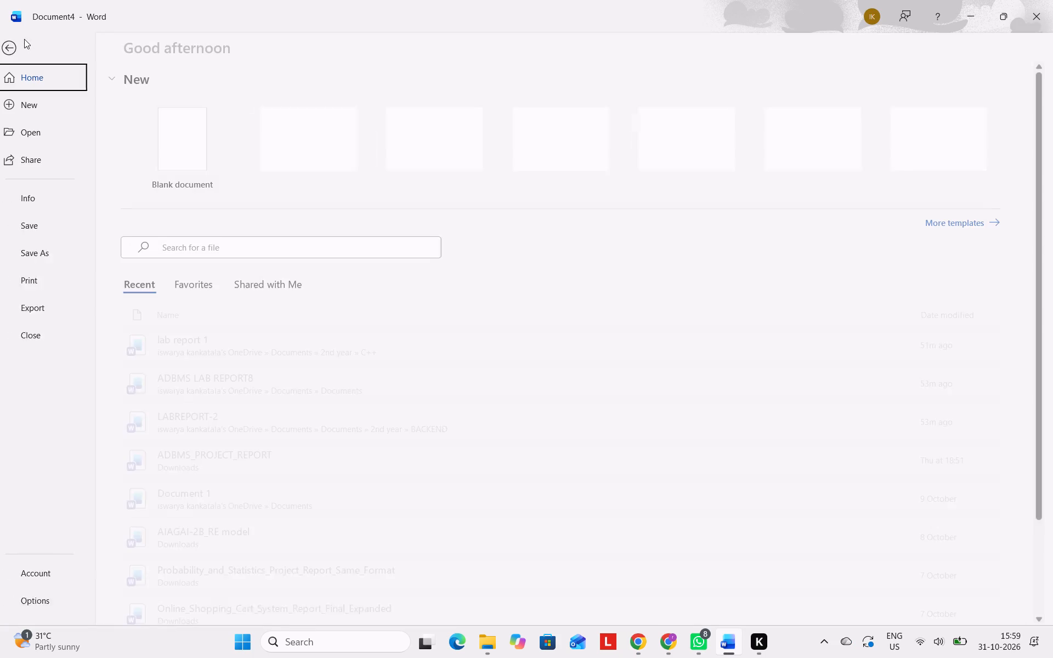
click(12, 43)
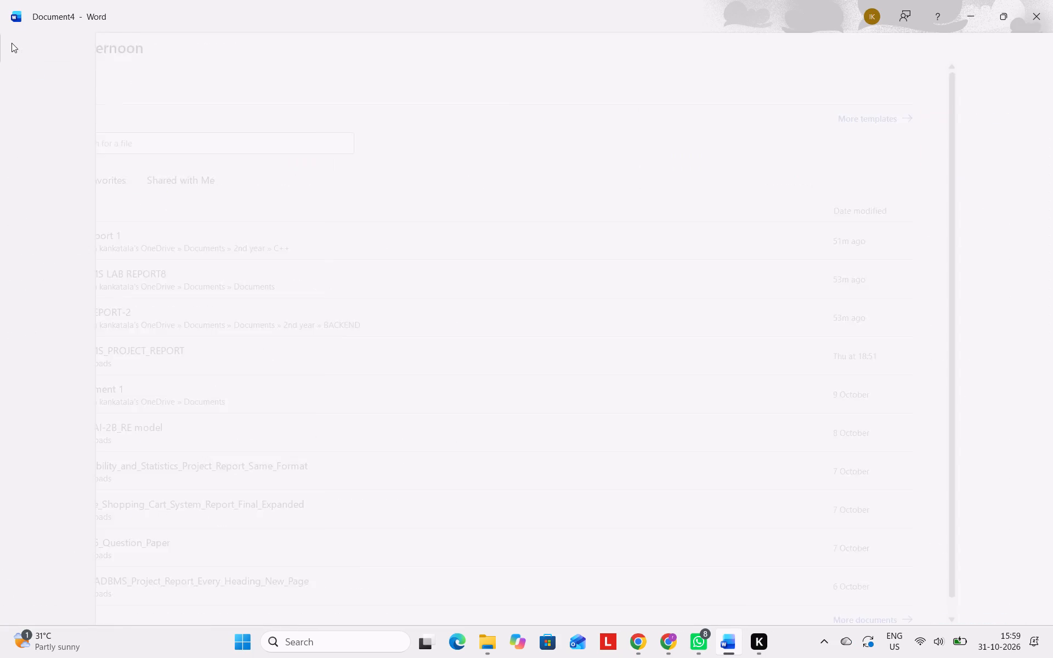
scroll(310, 346, up, 20)
scroll(310, 346, up, 16)
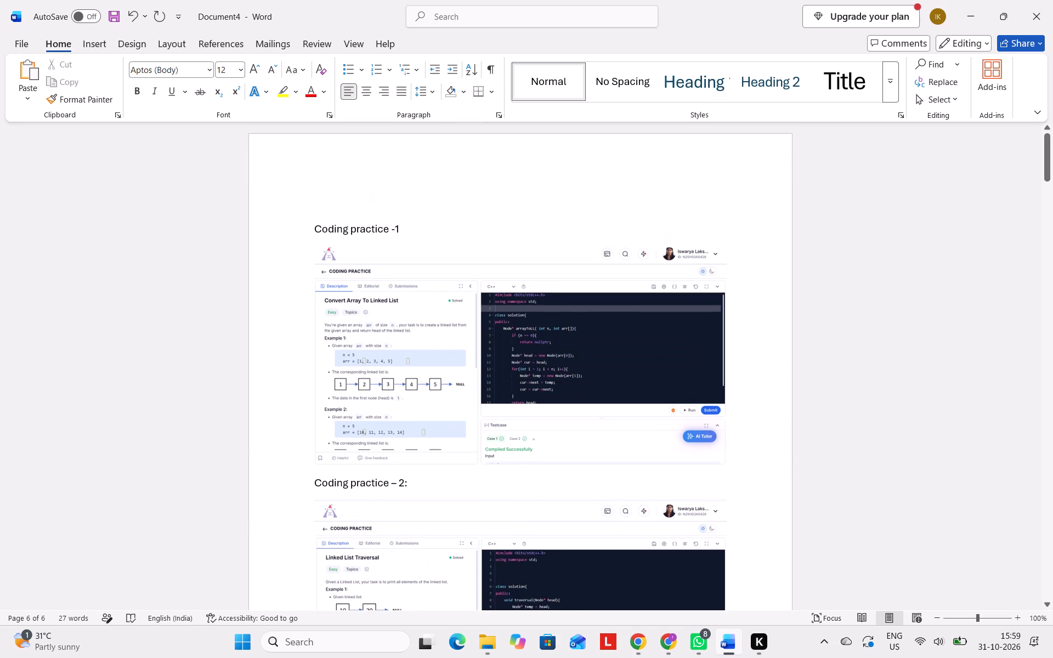
click(330, 198)
key(Return)
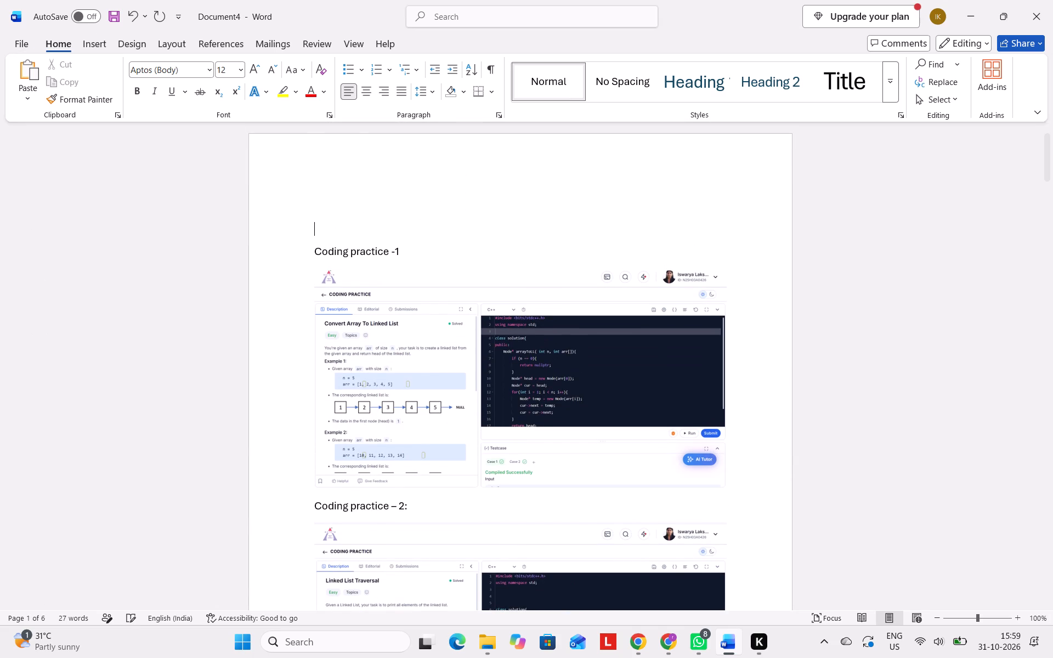
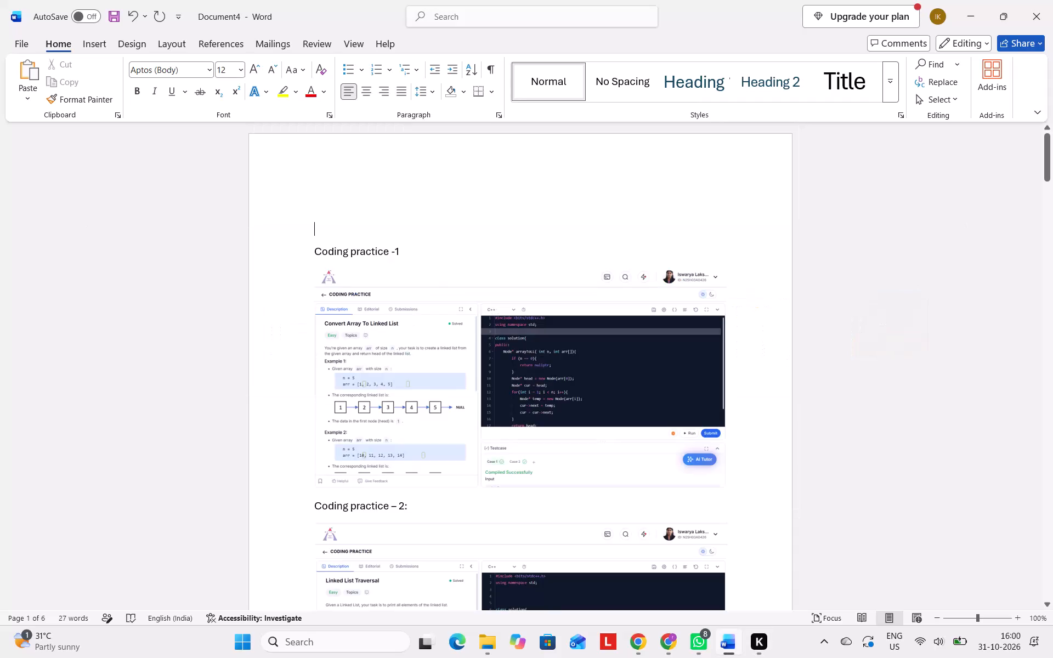
Copy the student details and assessment tables from the recent "lab report 1" Word file into the blank line above "Coding practice -1".
click(489, 641)
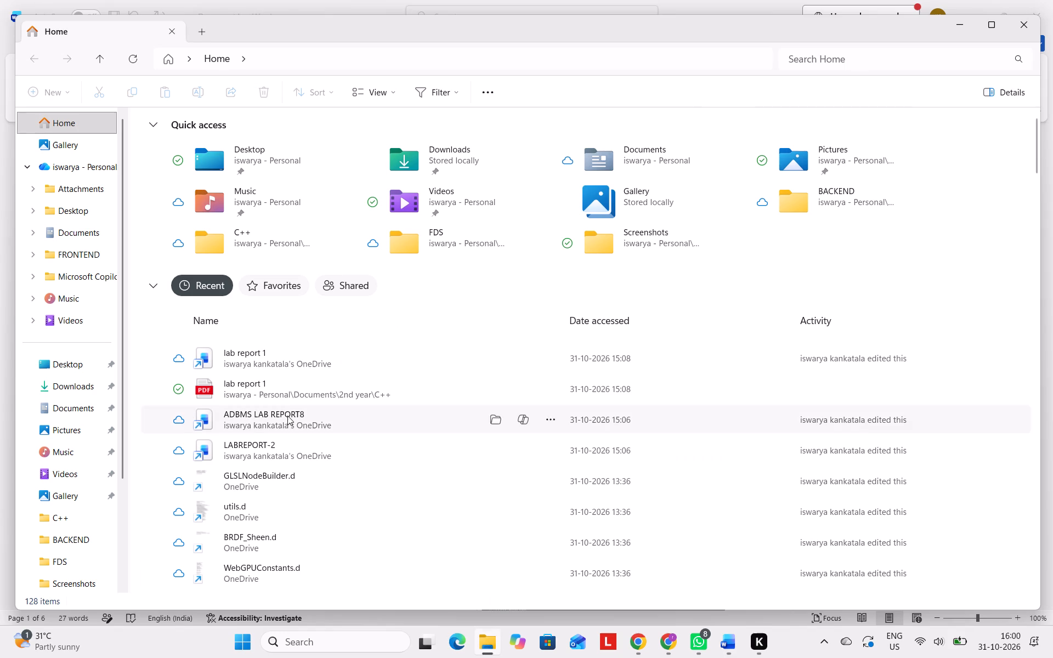
double_click(277, 355)
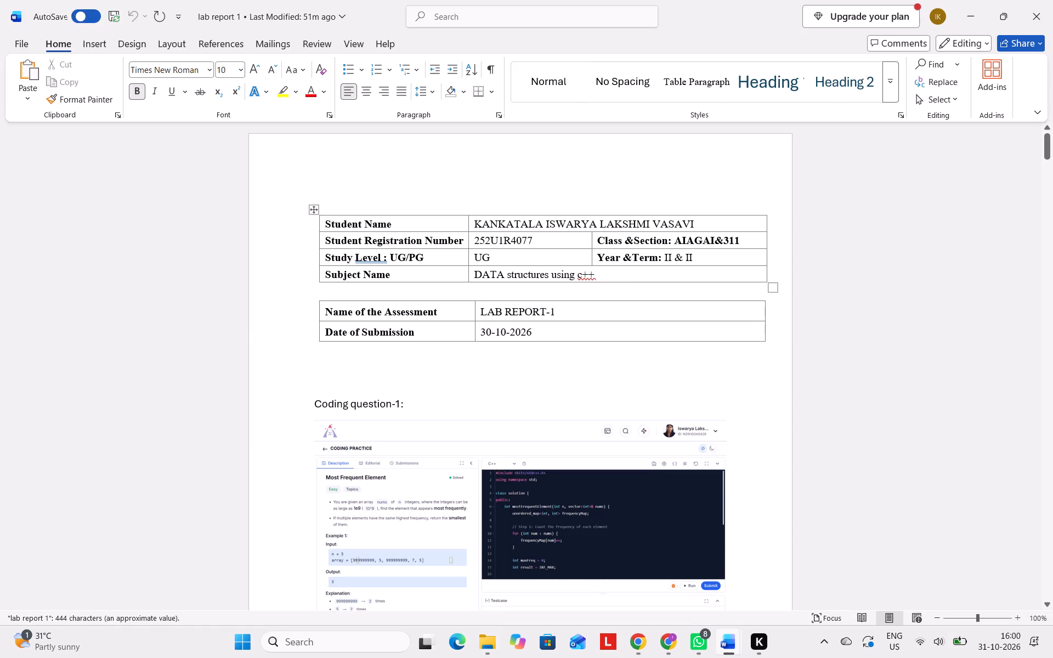
drag(325, 194, 474, 371)
key(ctrl+c)
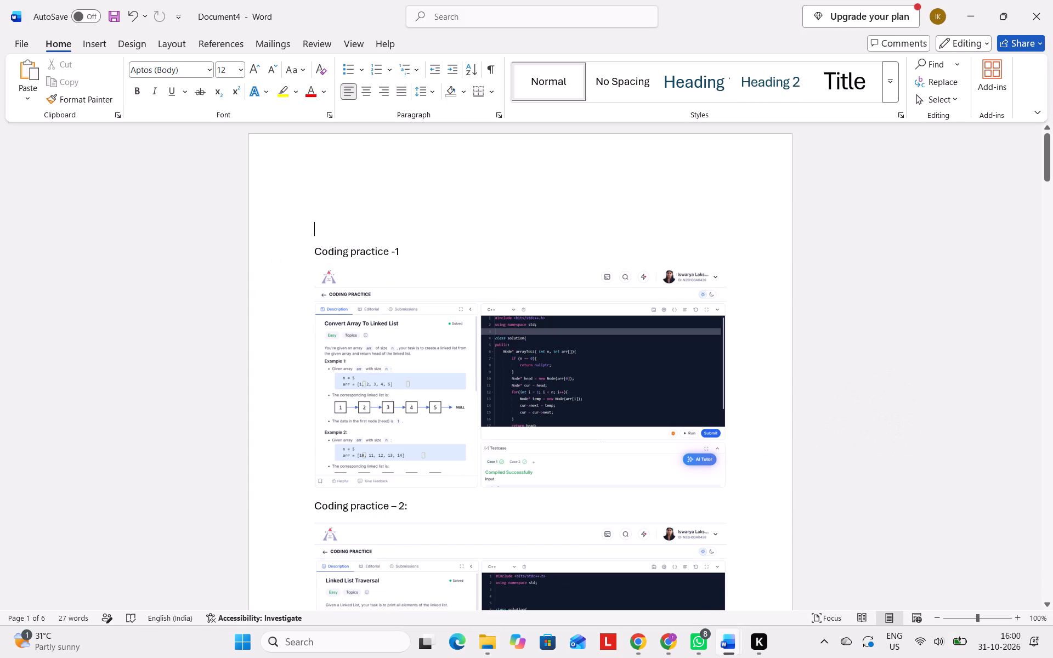
key(ctrl+v)
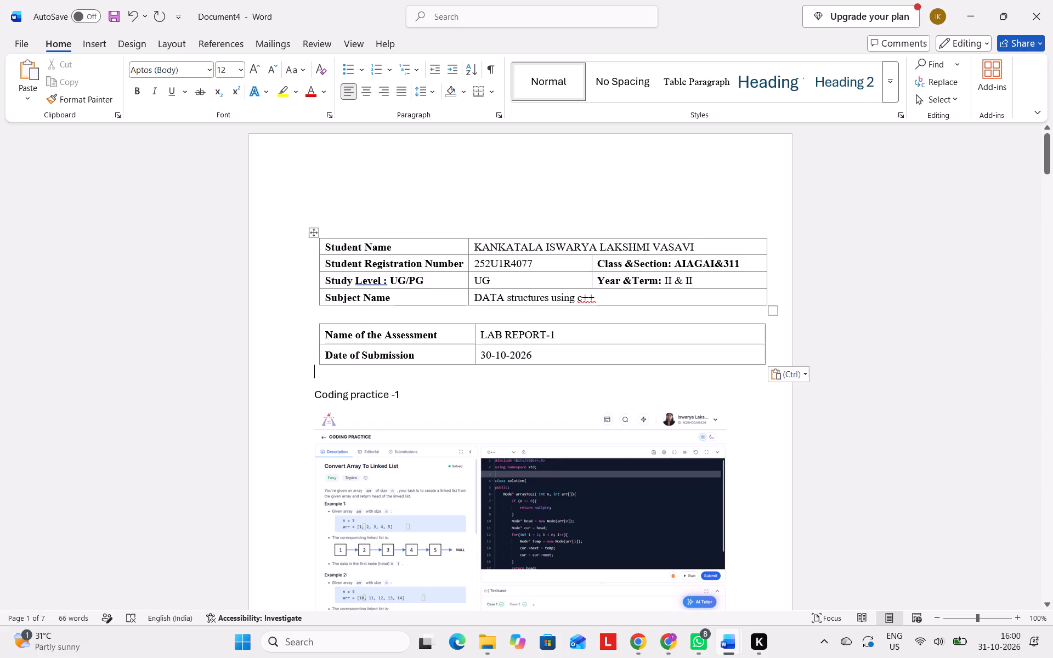
Change the name of the assessment in the pasted table to LAB REPORT-2.
click(556, 336)
key(BackSpace)
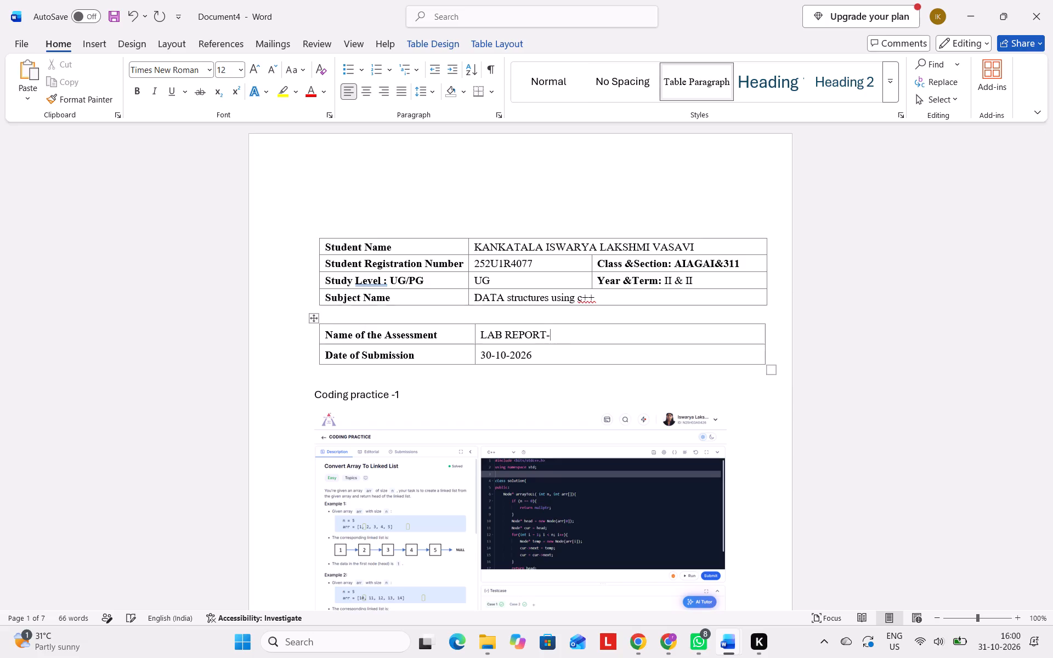
key(2)
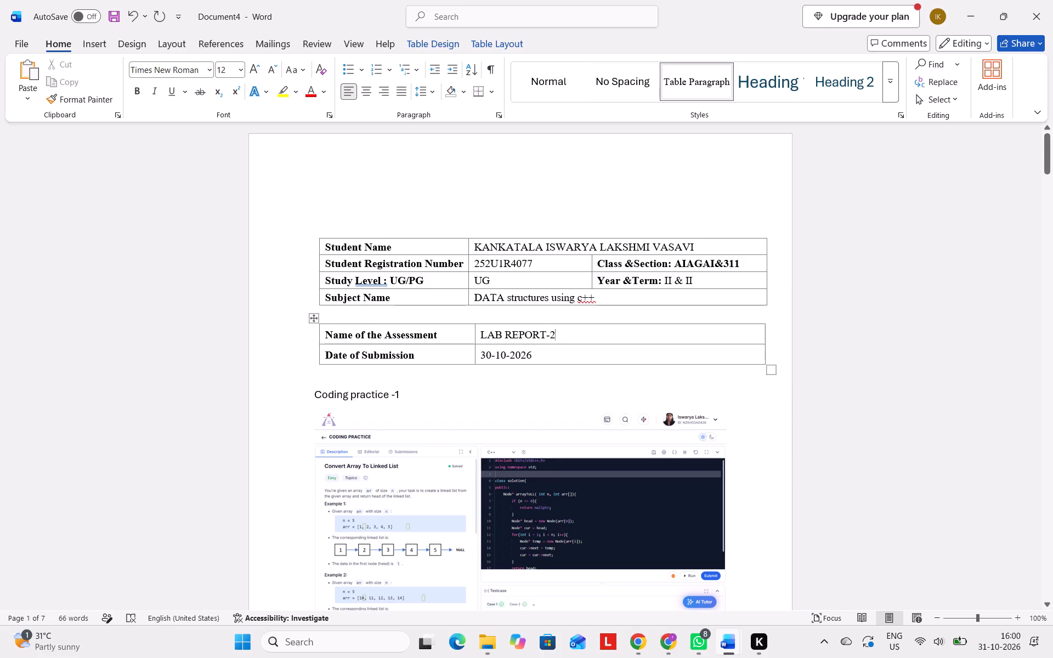
Save the document as "lab report -2" in the C++ folder inside Documents > 2nd year.
click(29, 44)
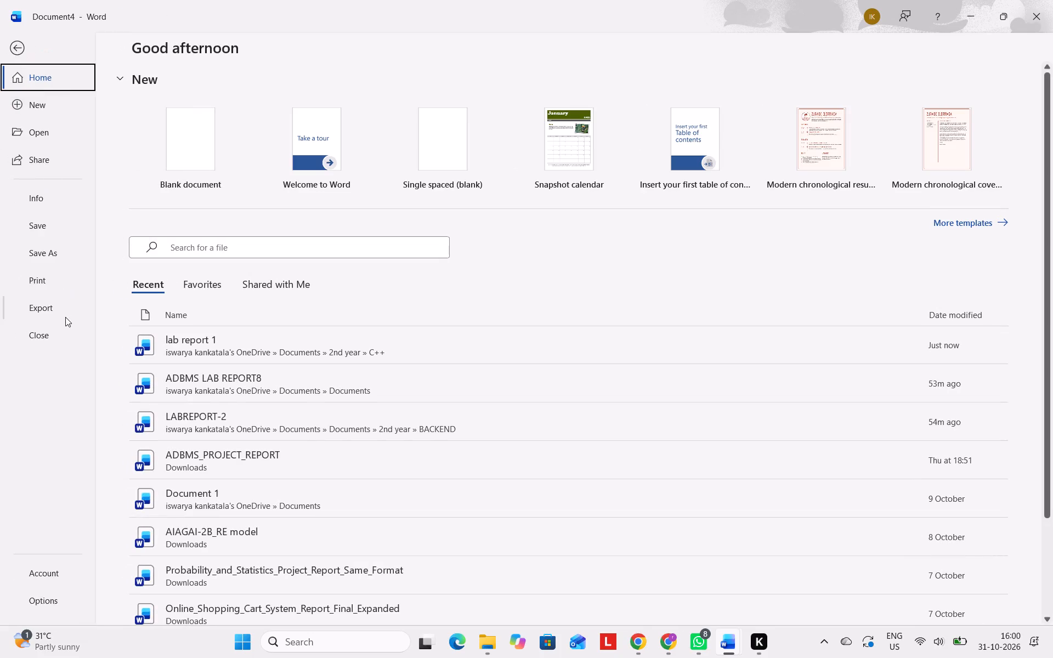
click(58, 251)
click(254, 314)
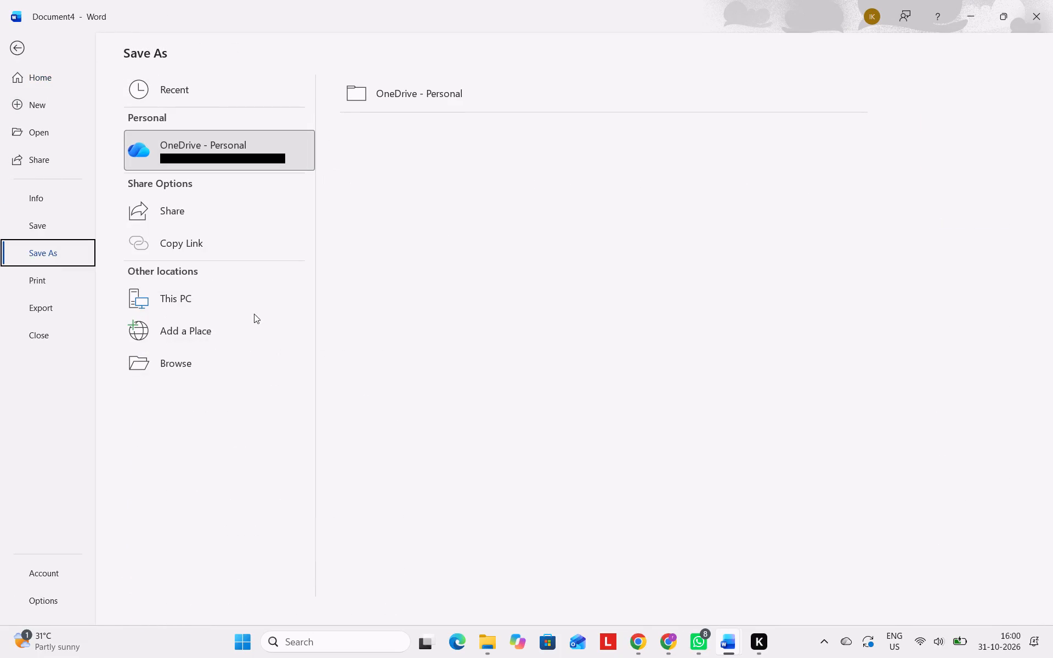
click(247, 302)
click(411, 349)
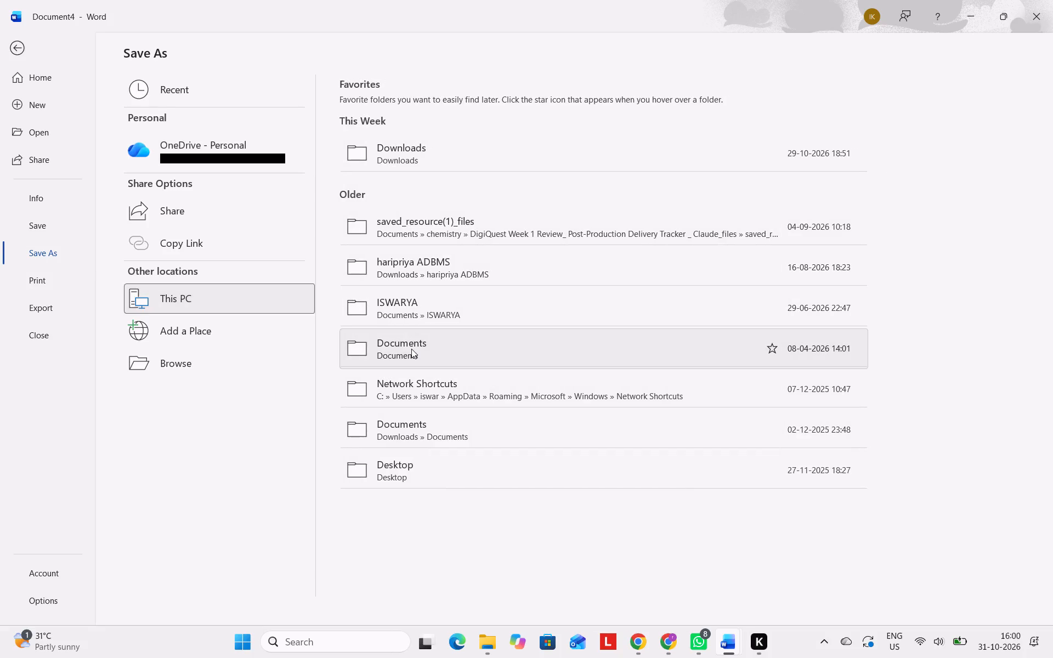
drag(251, 503, 237, 503)
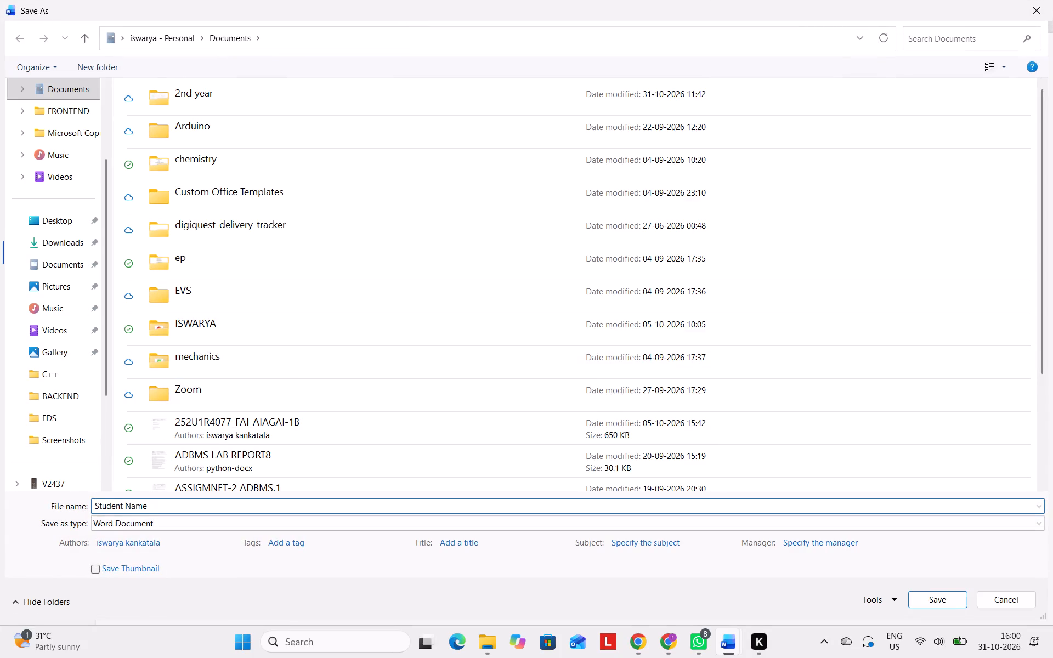
drag(237, 503, 89, 497)
key(BackSpace)
text(lab report -2)
key(space)
double_click(200, 105)
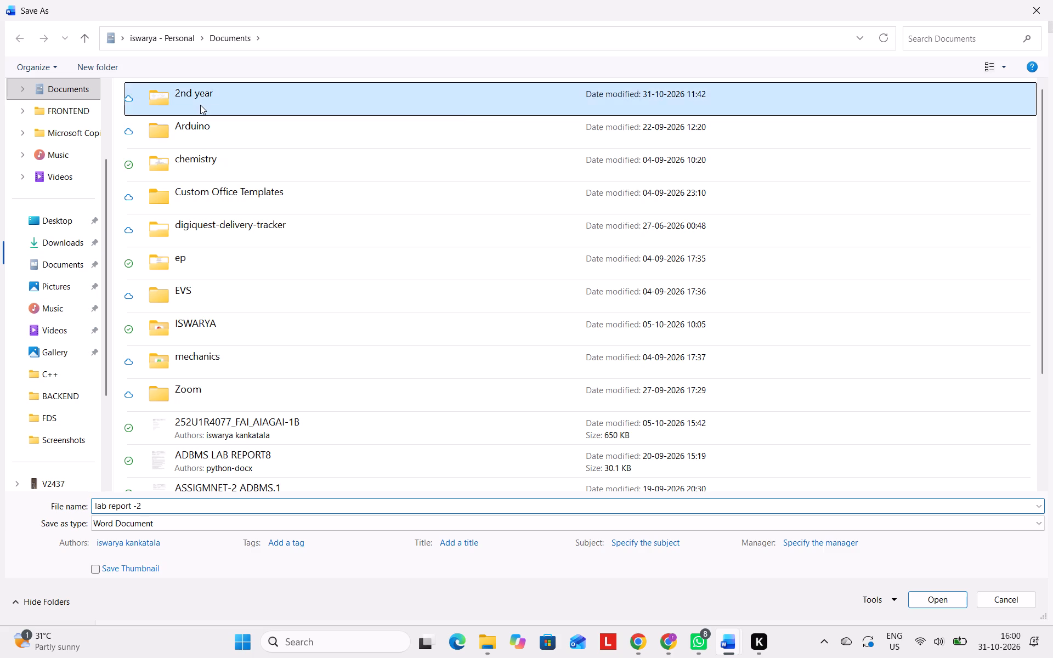
click(187, 217)
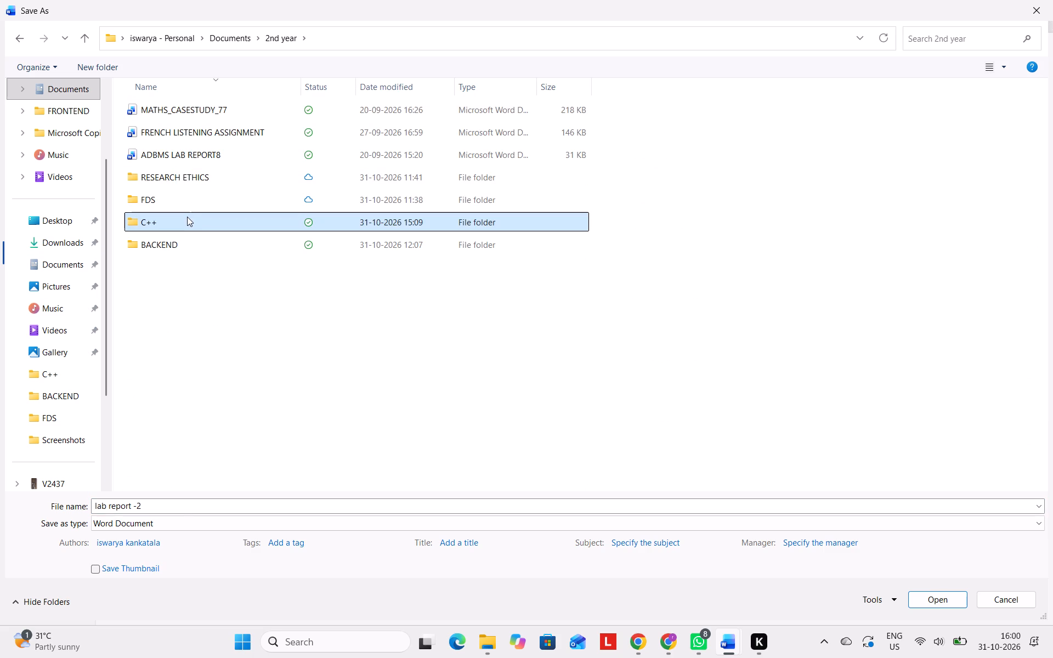
double_click(197, 220)
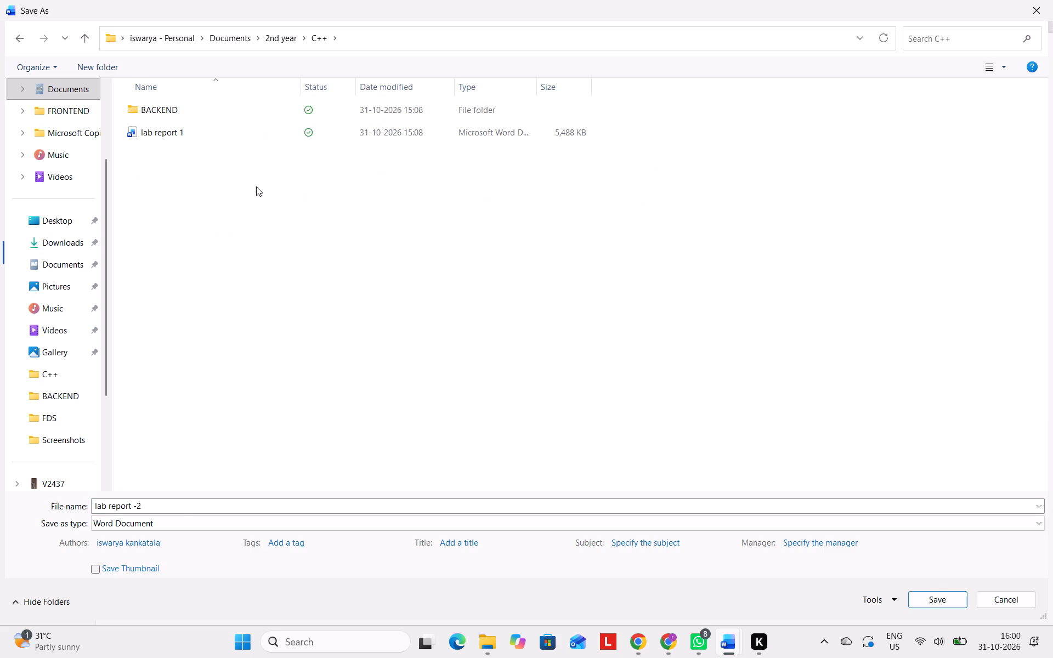
click(926, 599)
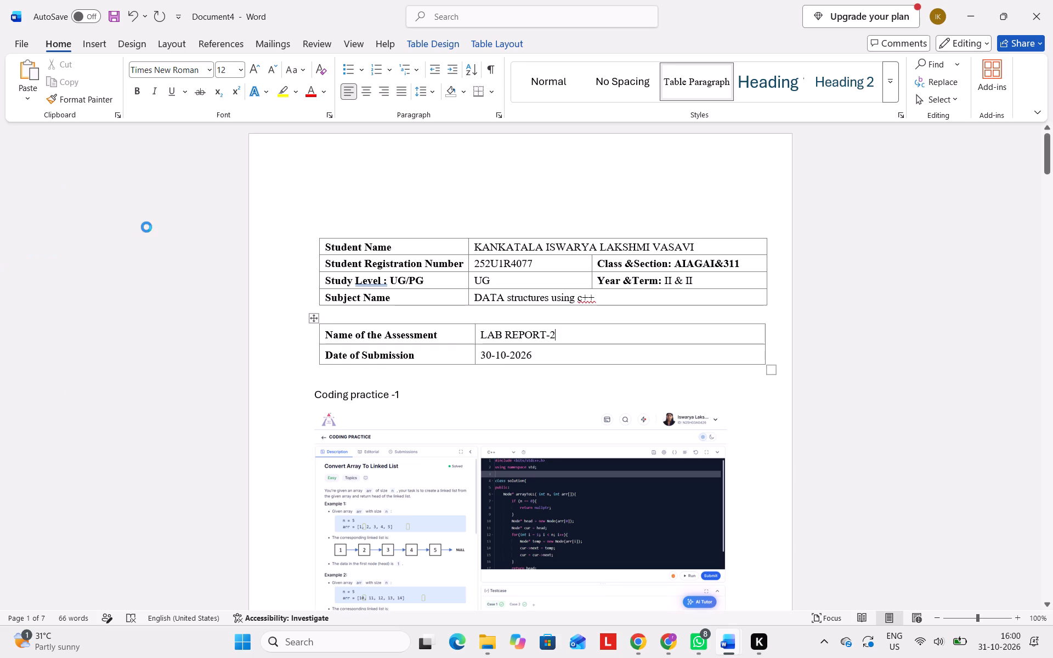
Export the document as a PDF named "lab report -2" in the same C++ folder, and close the browser window that opens.
click(20, 41)
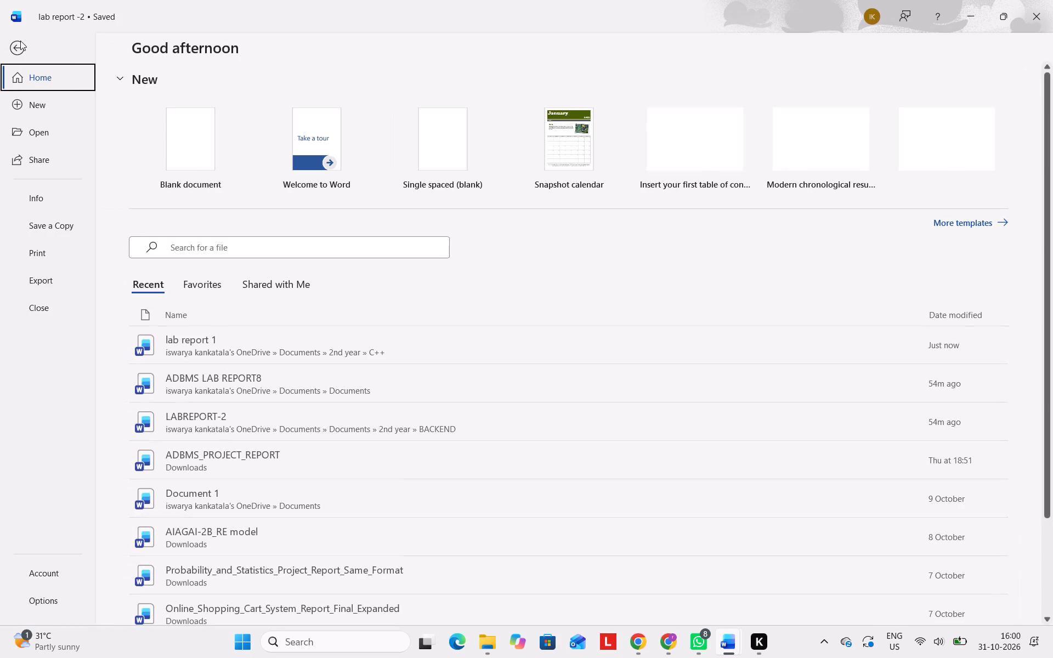
click(40, 284)
click(387, 194)
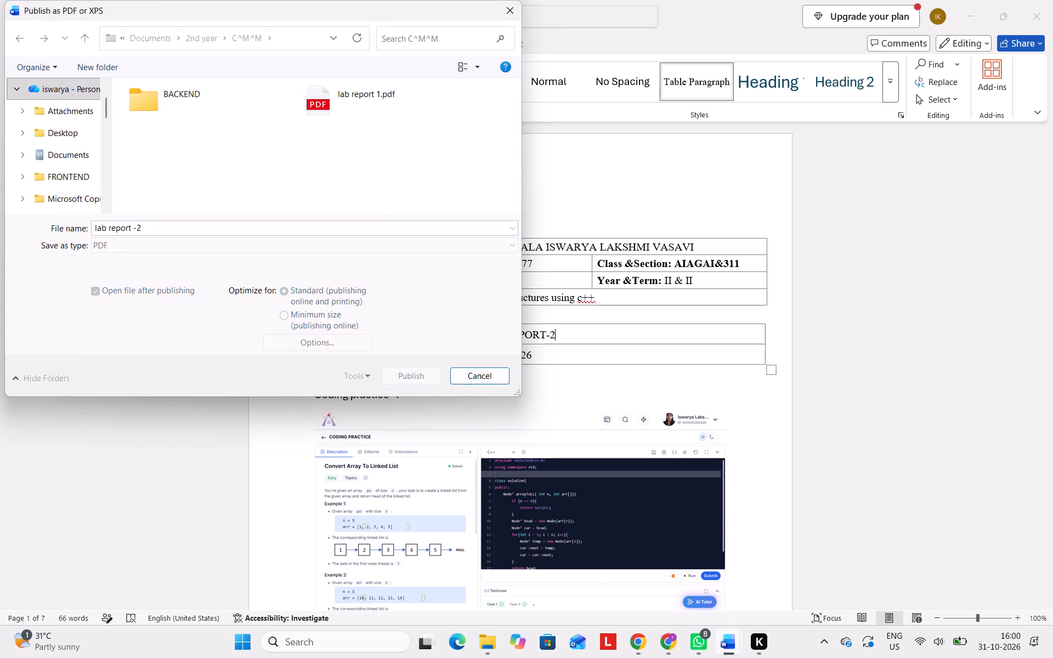
click(416, 375)
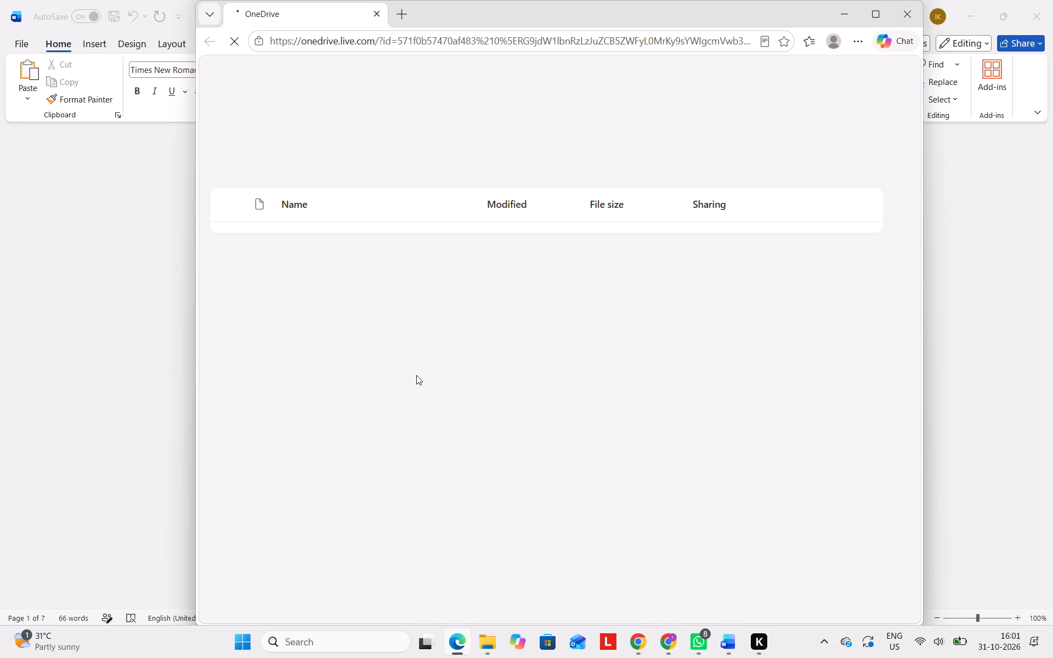
click(914, 12)
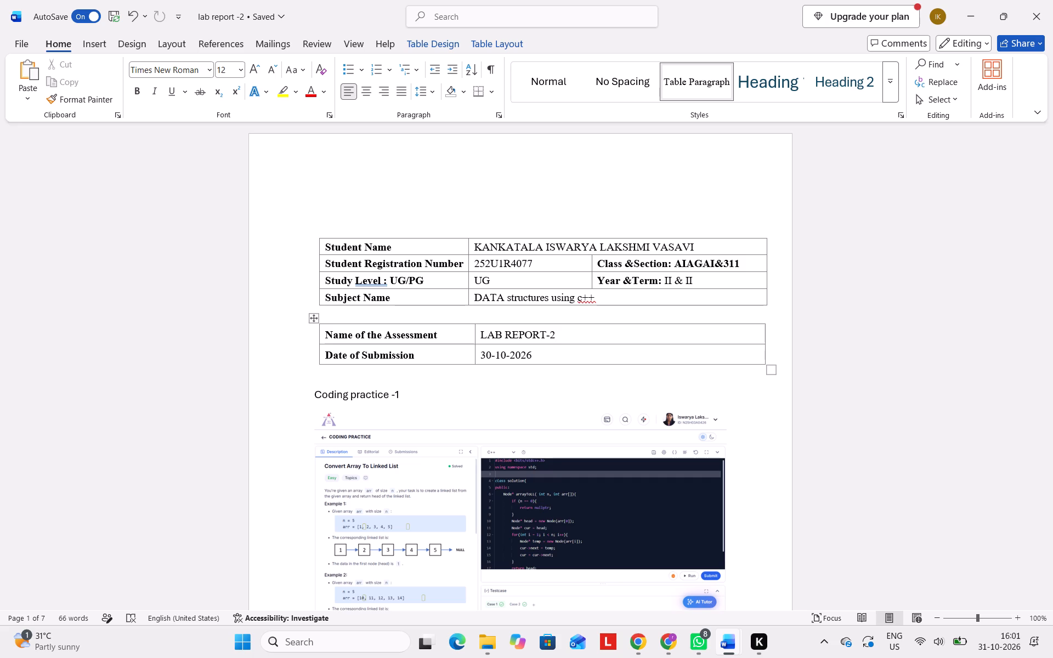
Close both the "lab report -2" and "lab report 1" documents.
click(1050, 0)
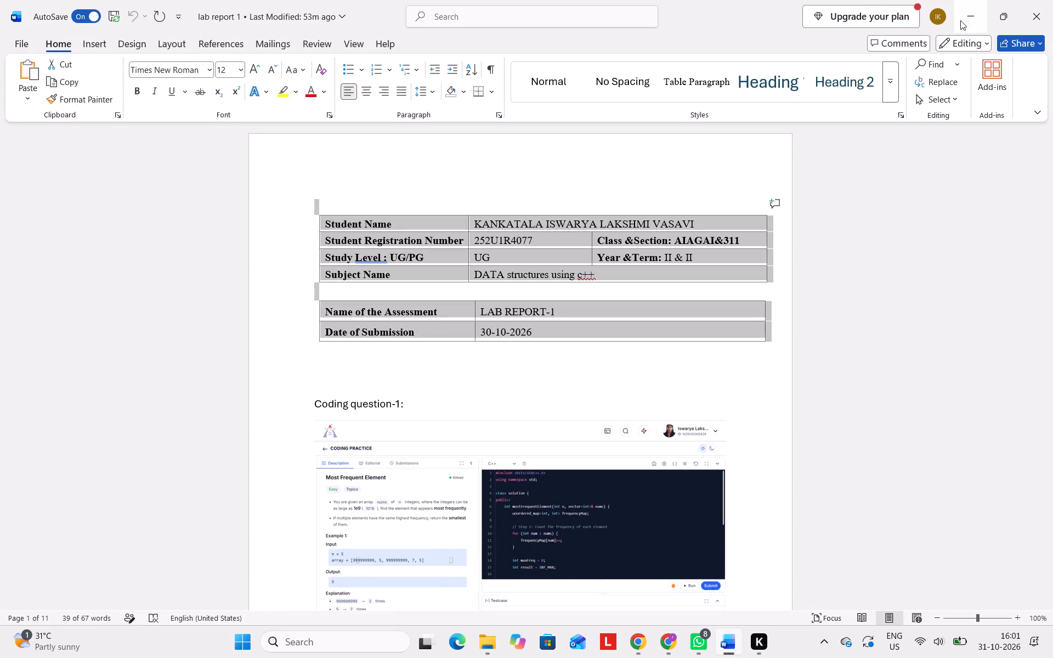
click(1035, 14)
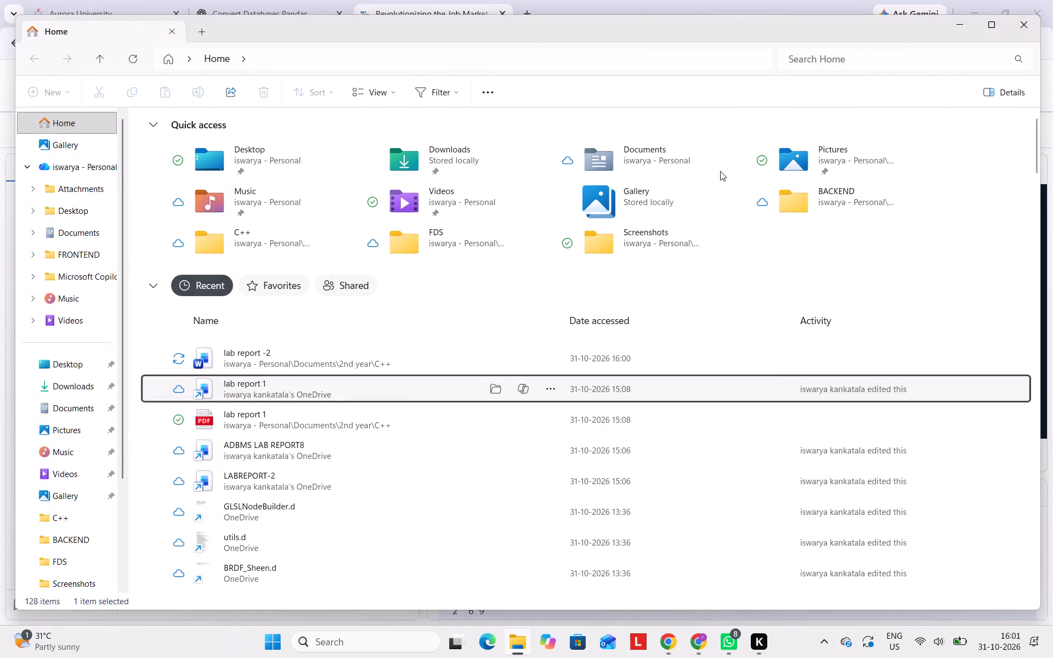
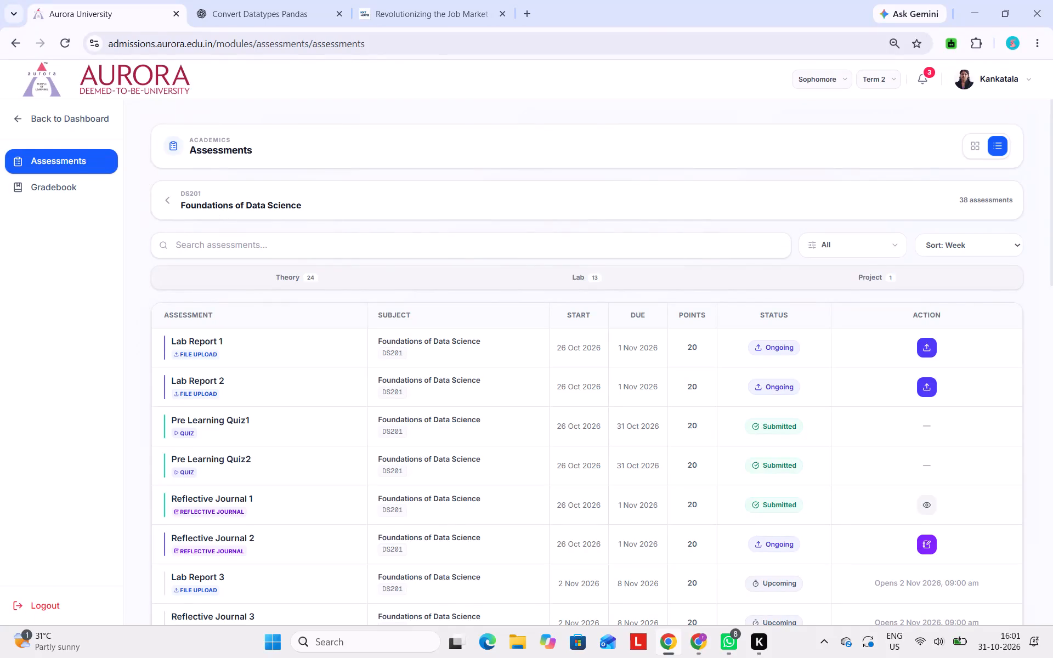
Check the assessment list of the Backend Development Fundamentals course, and return to the course overview.
click(171, 207)
click(171, 203)
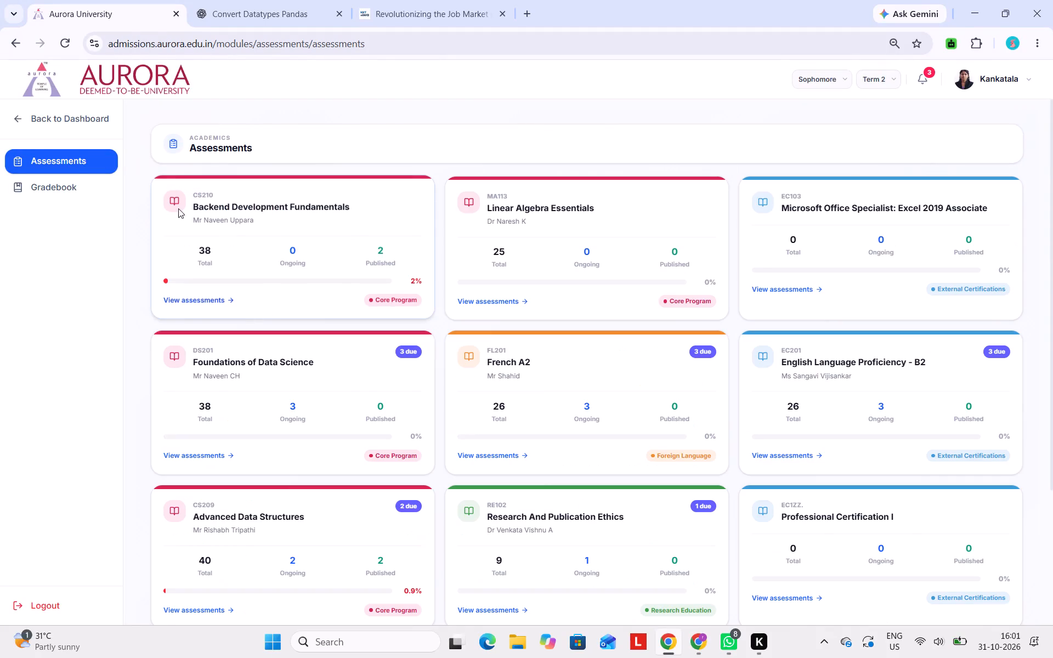
scroll(280, 242, up, 1)
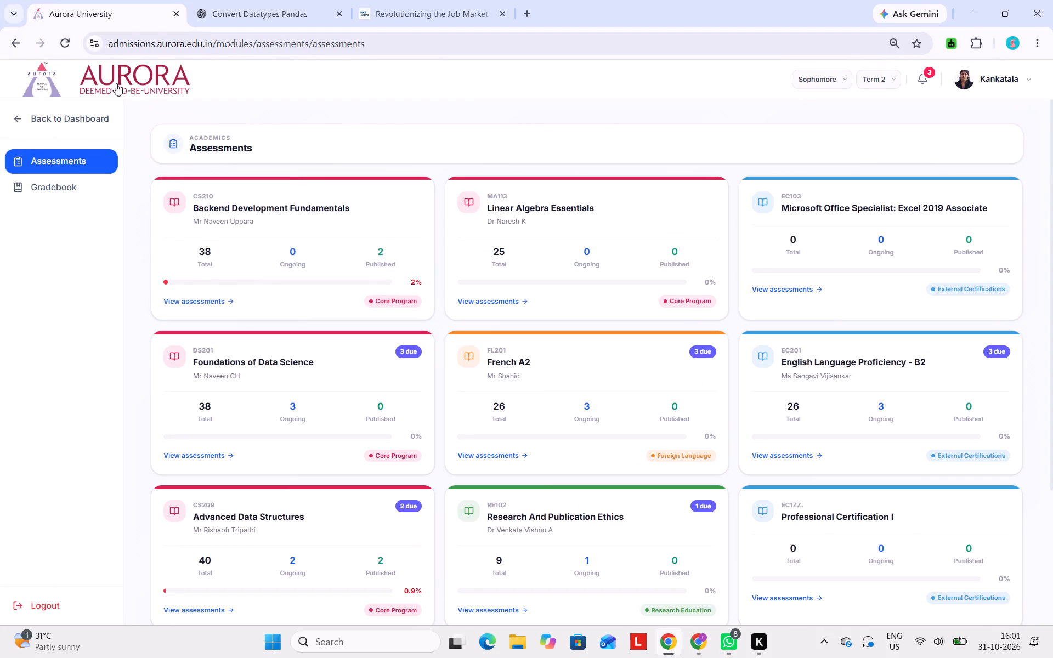
click(70, 37)
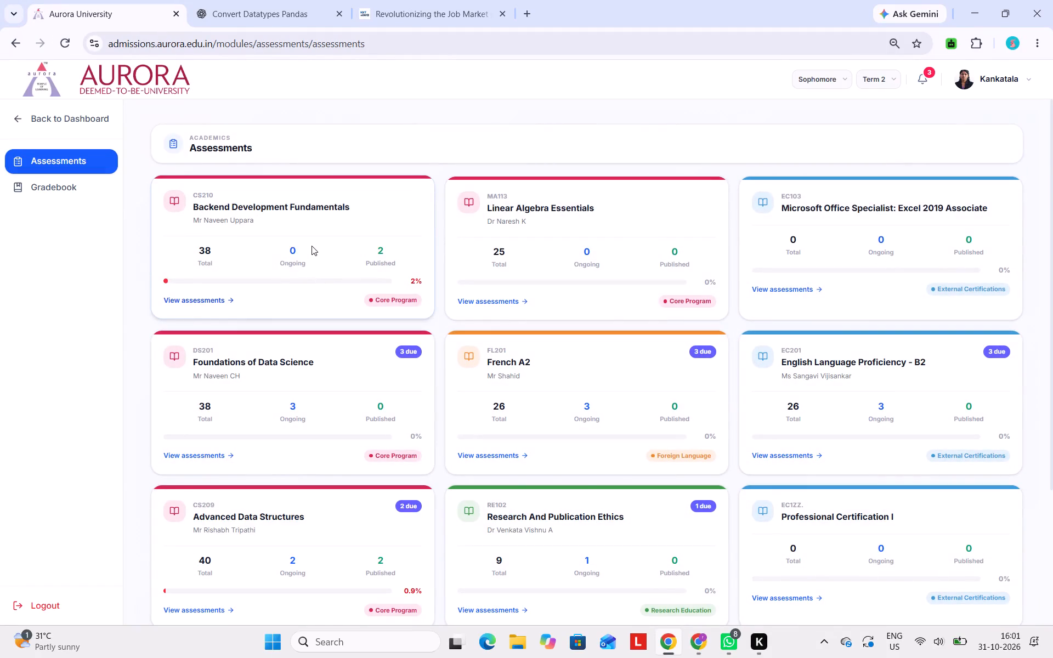
scroll(315, 248, up, 1)
click(353, 260)
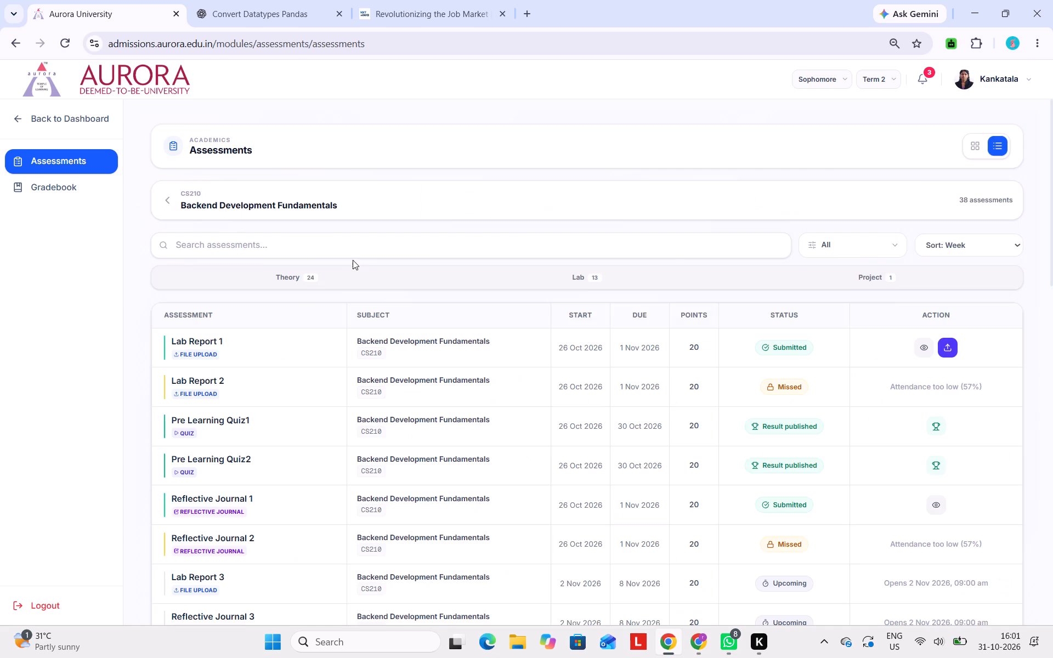
scroll(534, 441, down, 1)
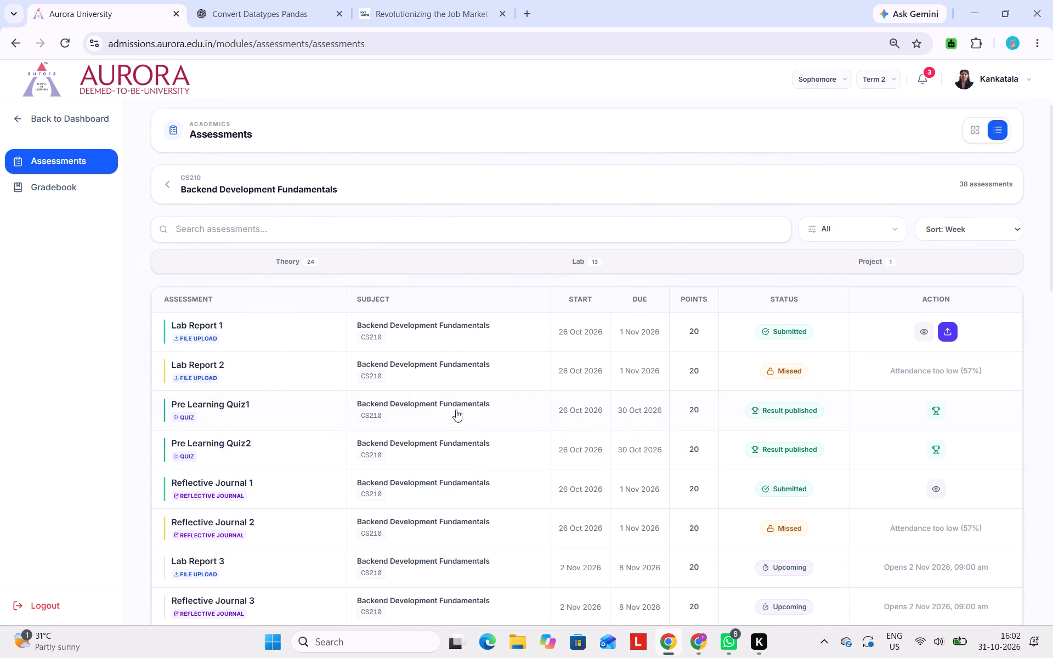
click(167, 183)
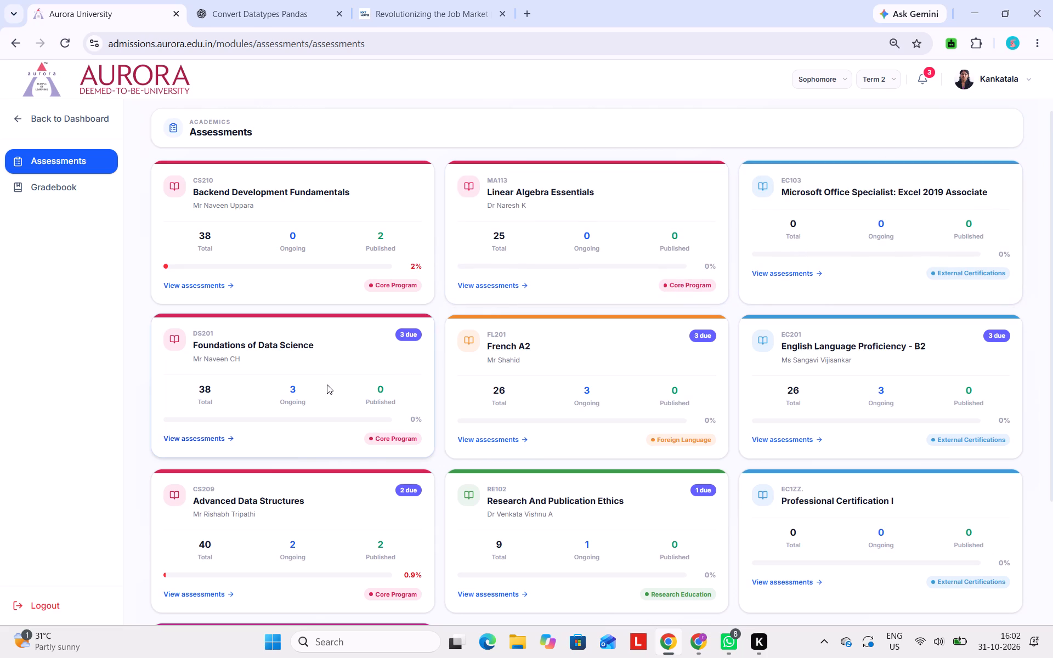
Upload the "lab report 1" PDF from the C++ folder to Lab Report 1 of Advanced Data Structures, and close its details.
click(287, 521)
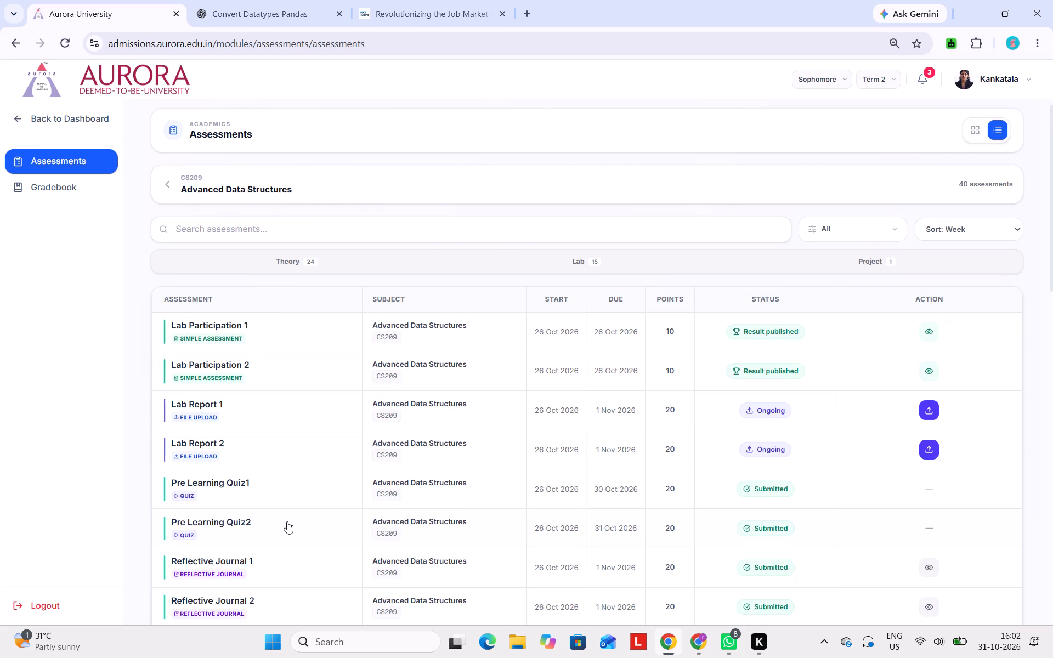
click(499, 416)
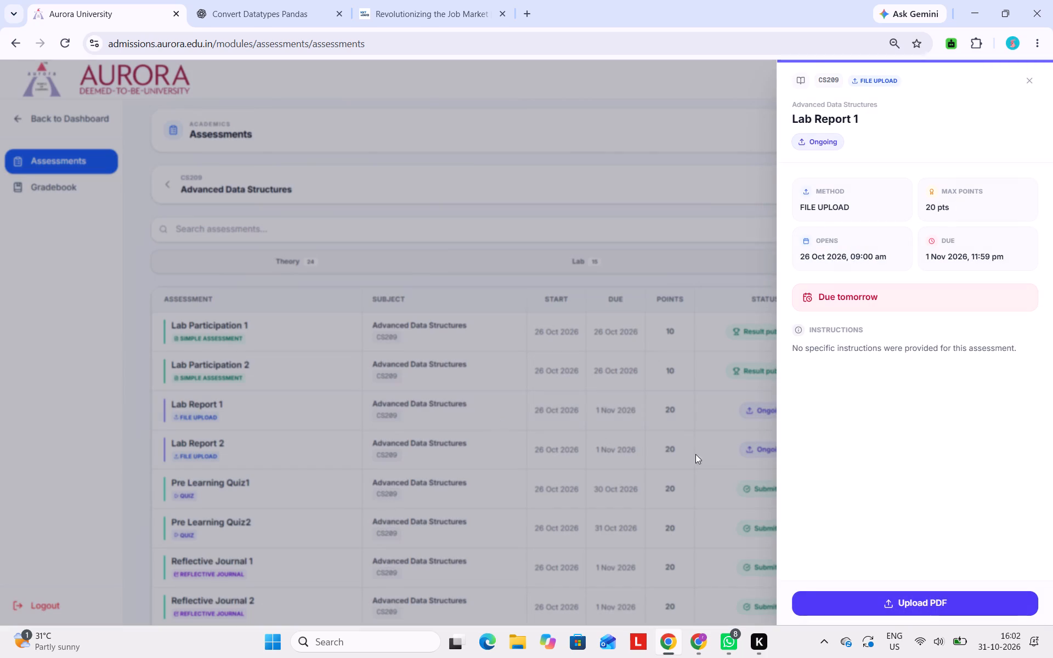
click(818, 598)
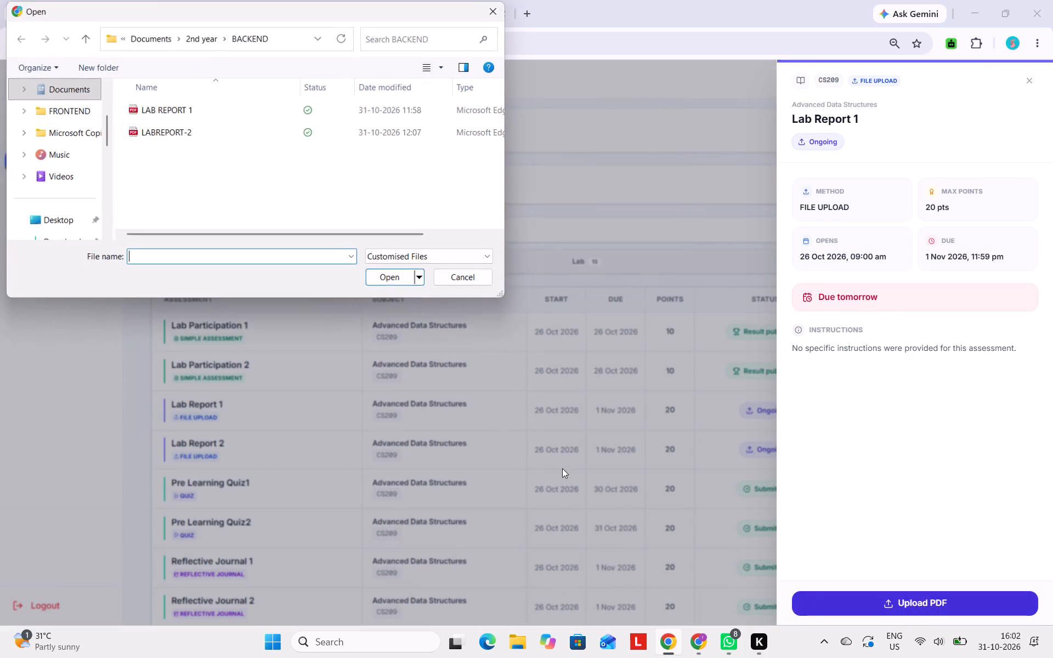
click(234, 110)
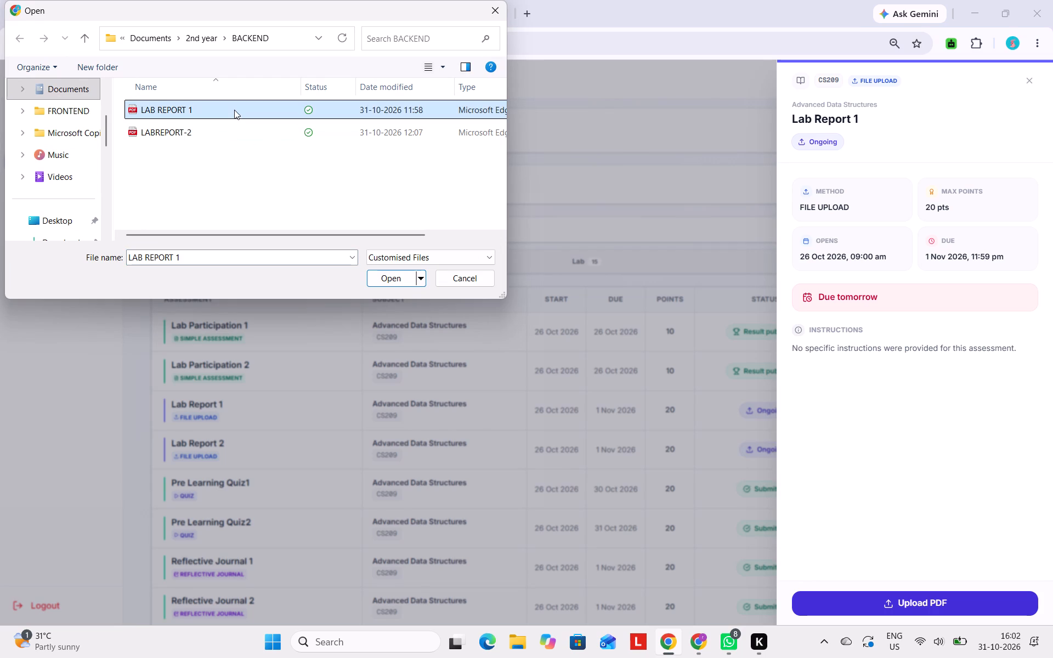
click(234, 110)
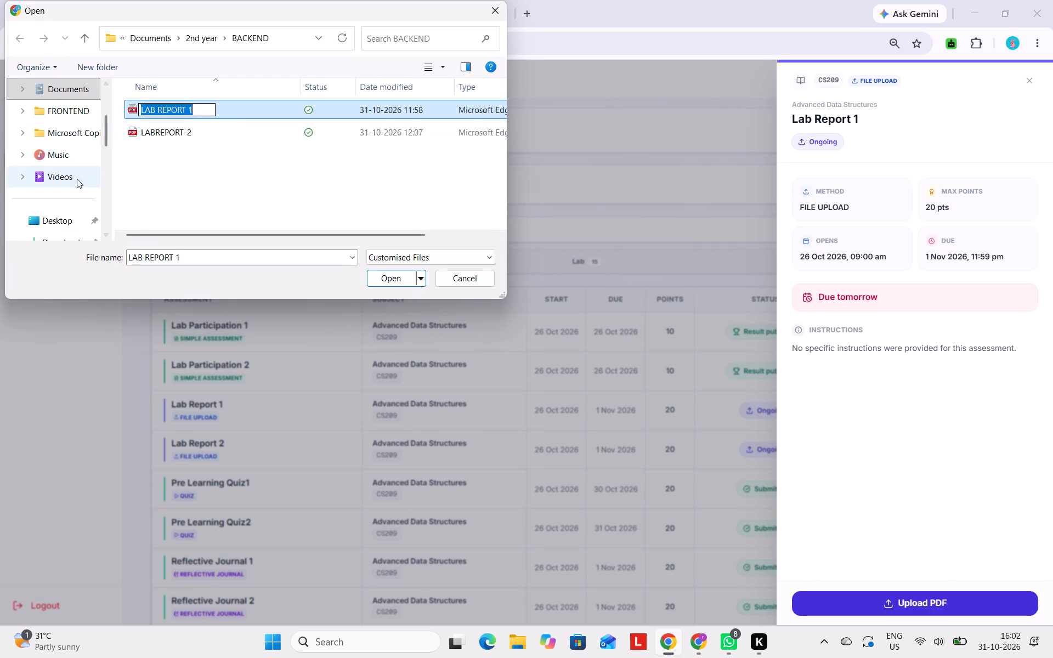
scroll(69, 197, down, 1)
click(67, 215)
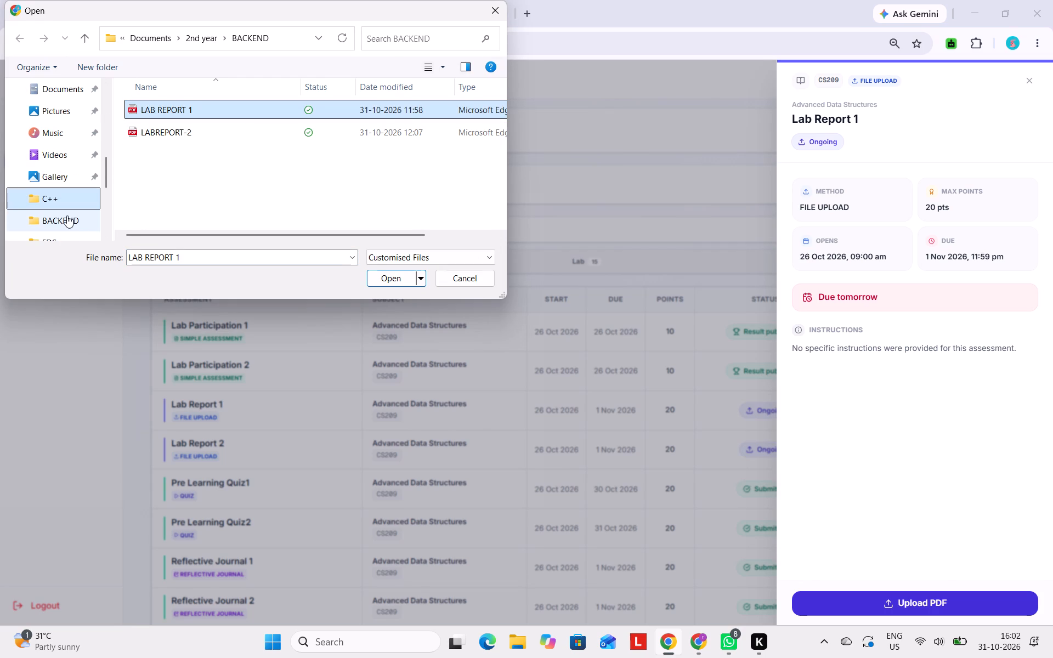
click(193, 138)
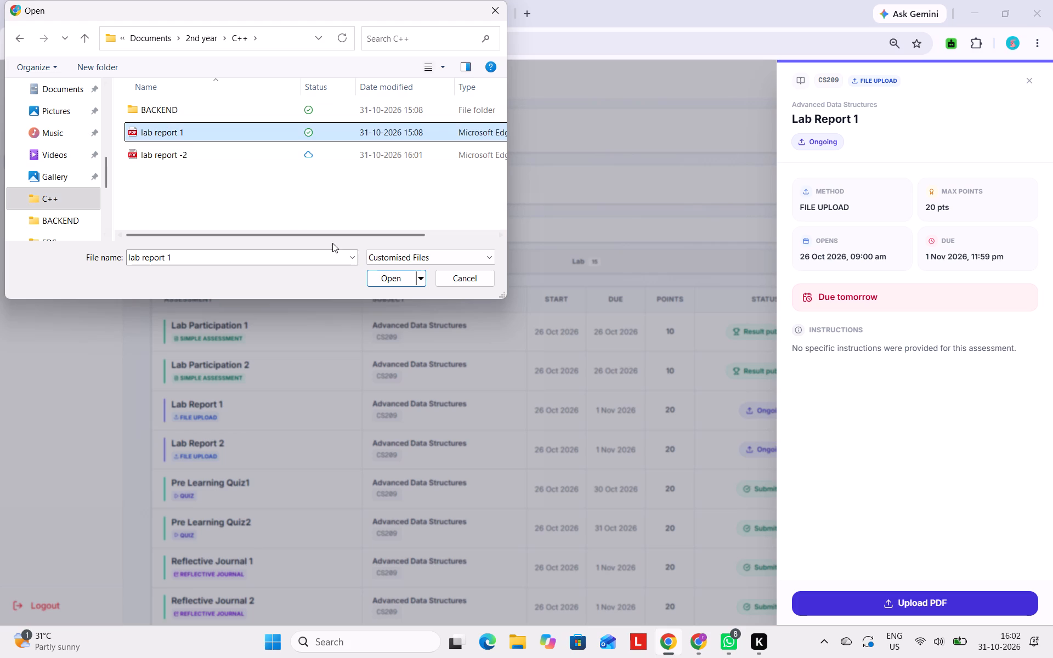
click(383, 275)
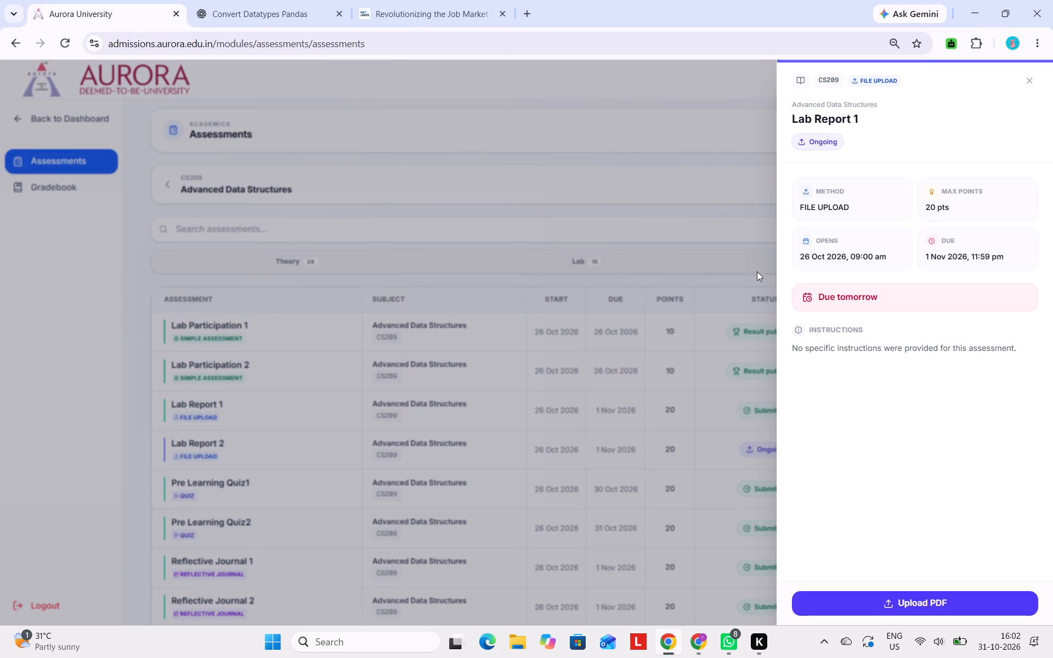
click(706, 341)
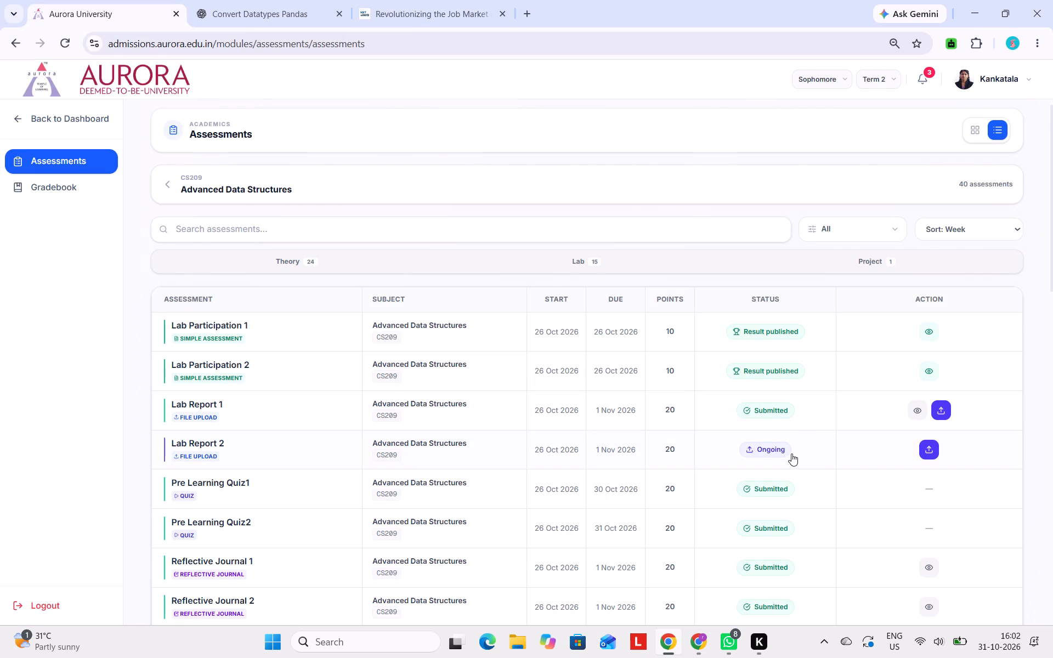
Upload the "lab report -2" PDF from the C++ folder to Lab Report 2 of Advanced Data Structures, and close its details.
click(759, 453)
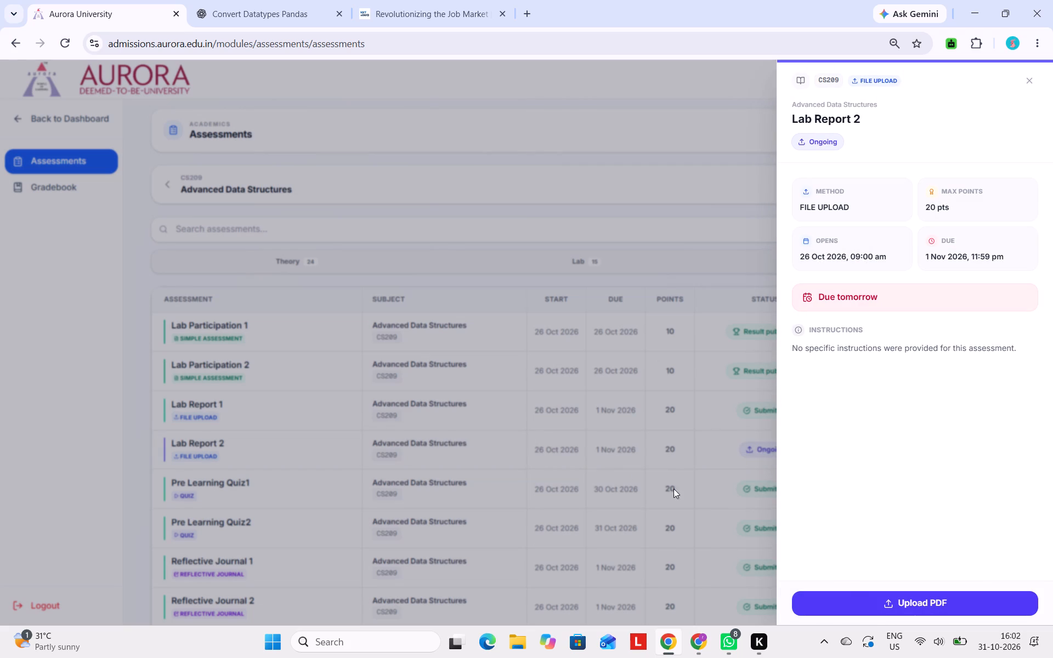
click(849, 598)
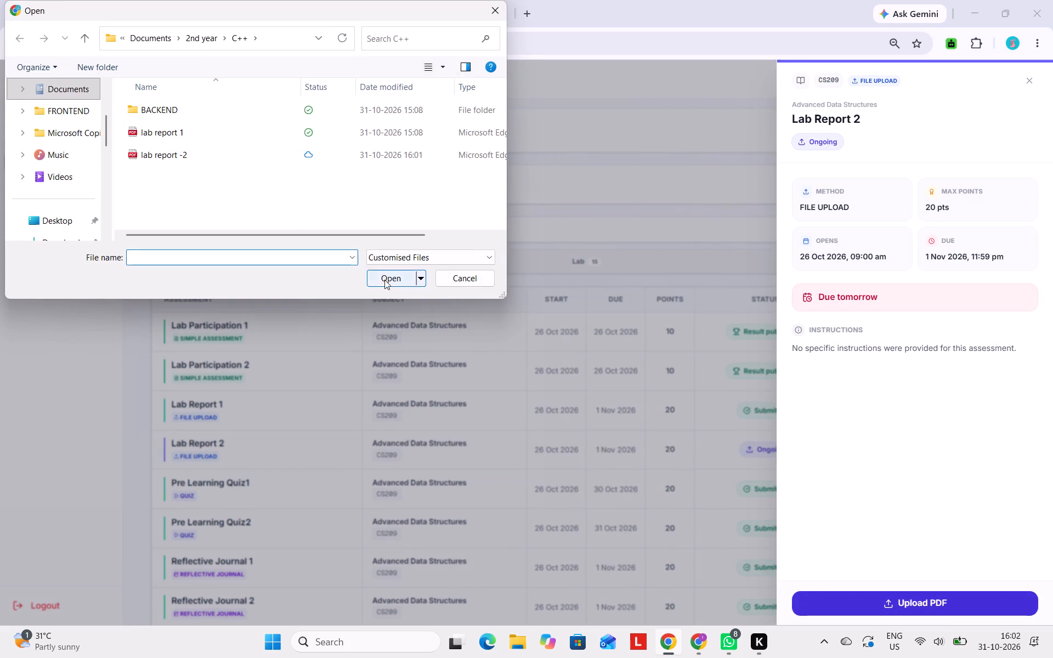
click(144, 163)
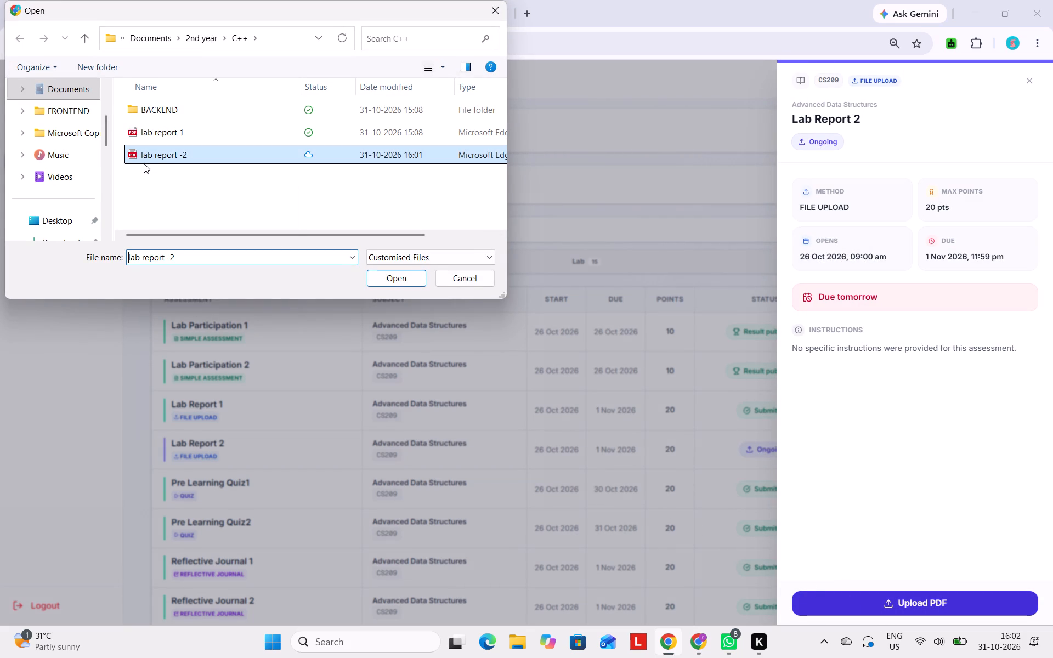
click(395, 283)
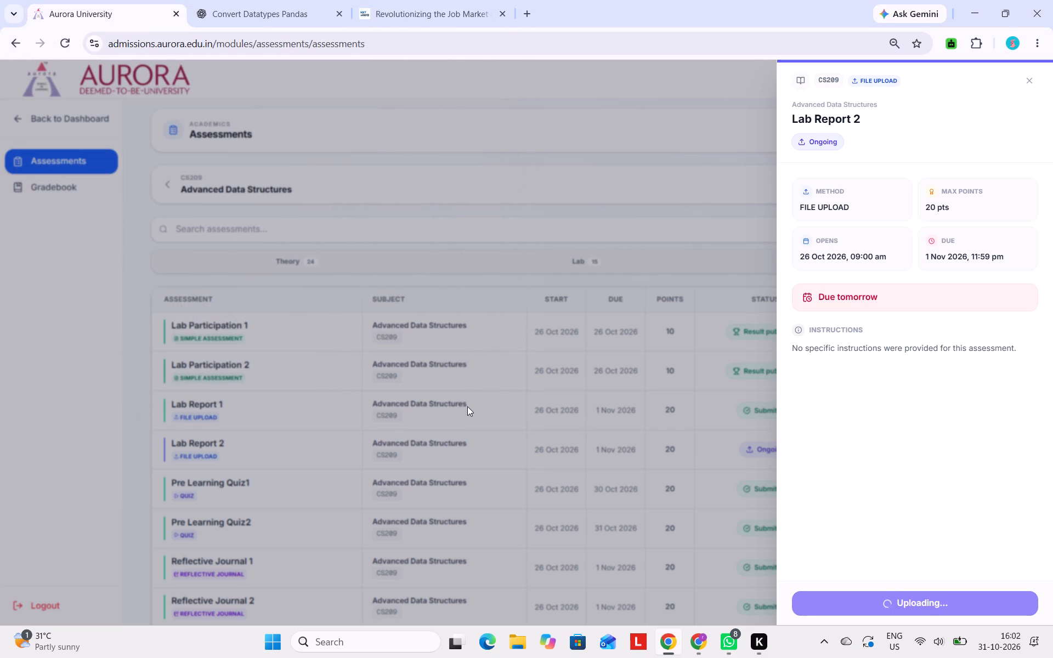
click(467, 406)
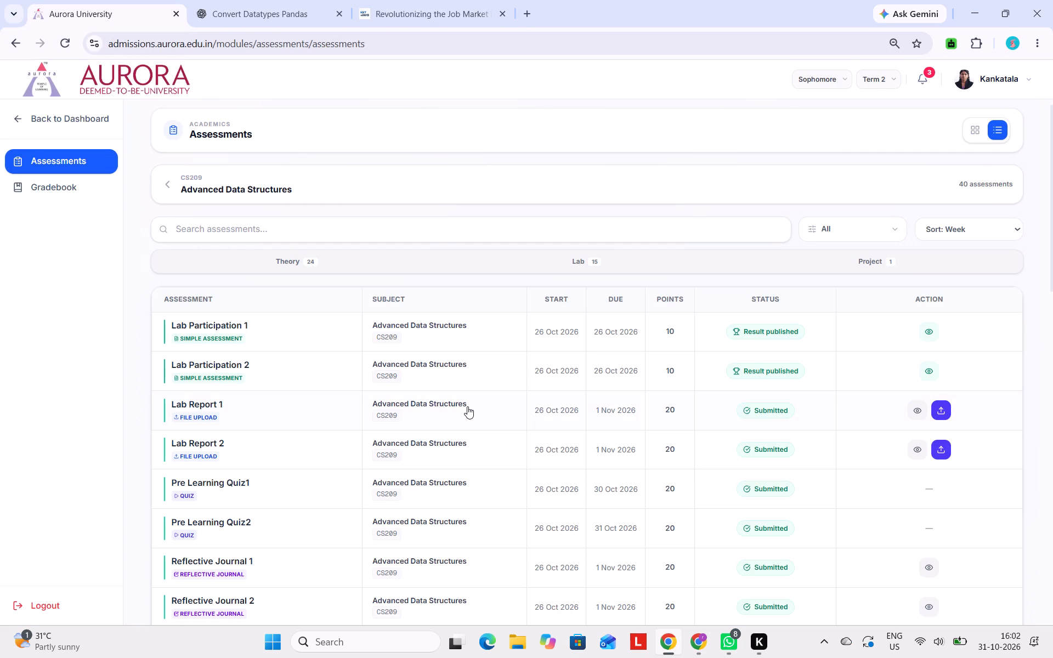
Return to the course overview and review the Lab Report 1 instructions in Foundations of Data Science.
click(47, 131)
click(263, 324)
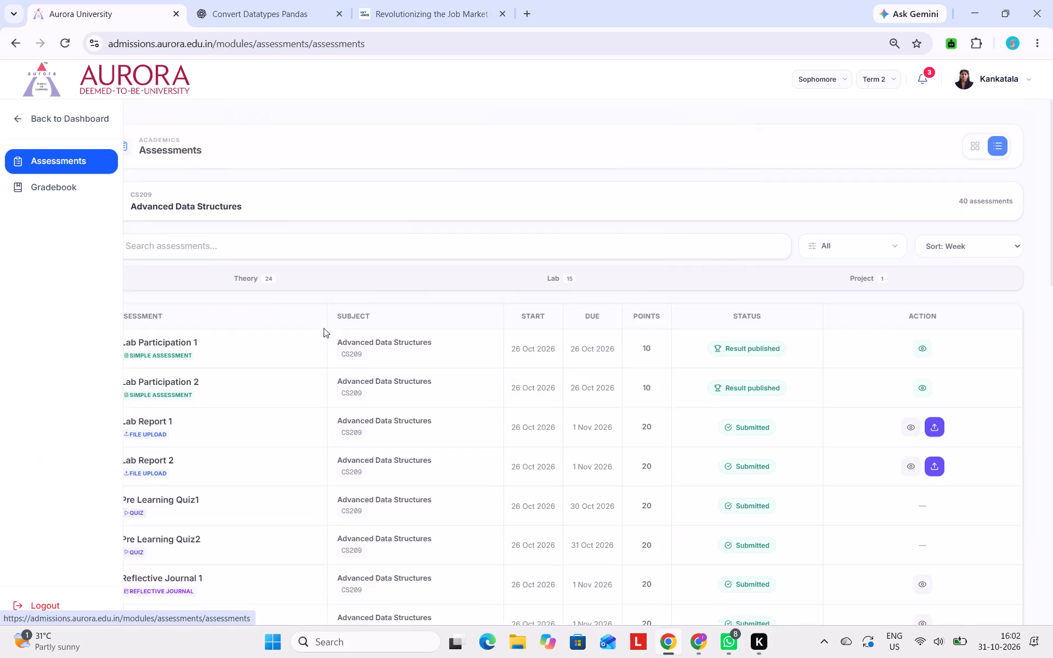
click(163, 203)
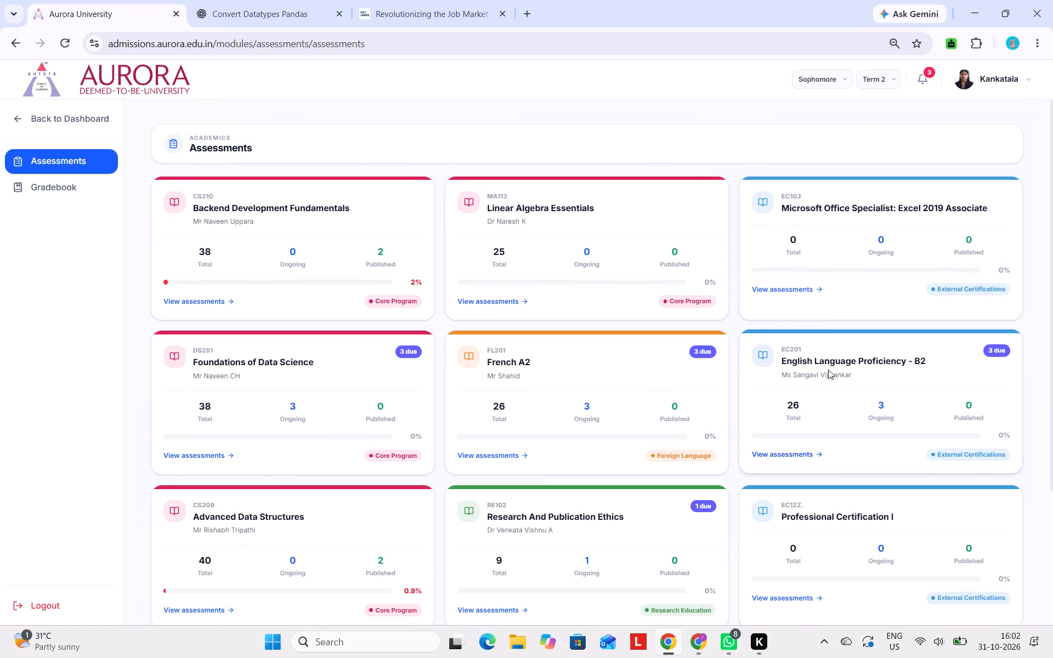
scroll(346, 473, down, 4)
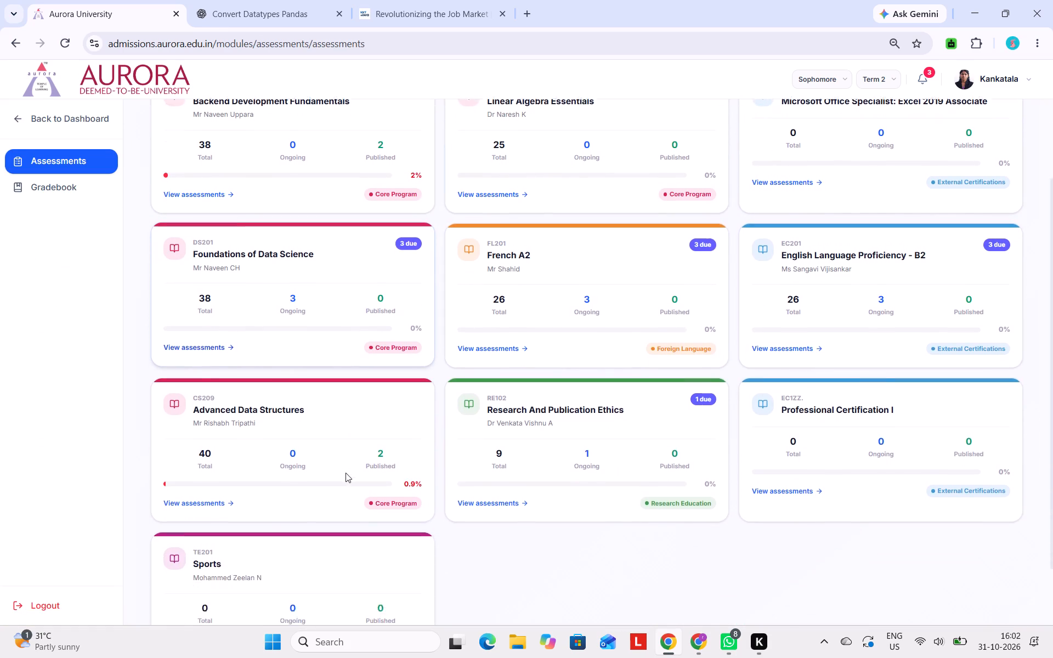
scroll(346, 473, up, 3)
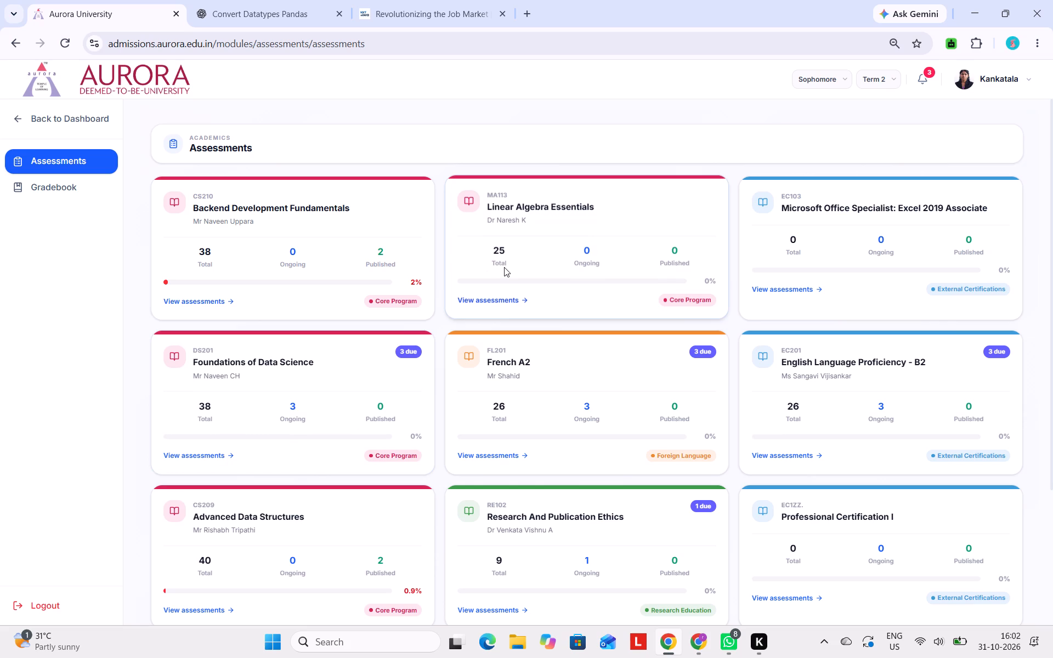
click(301, 410)
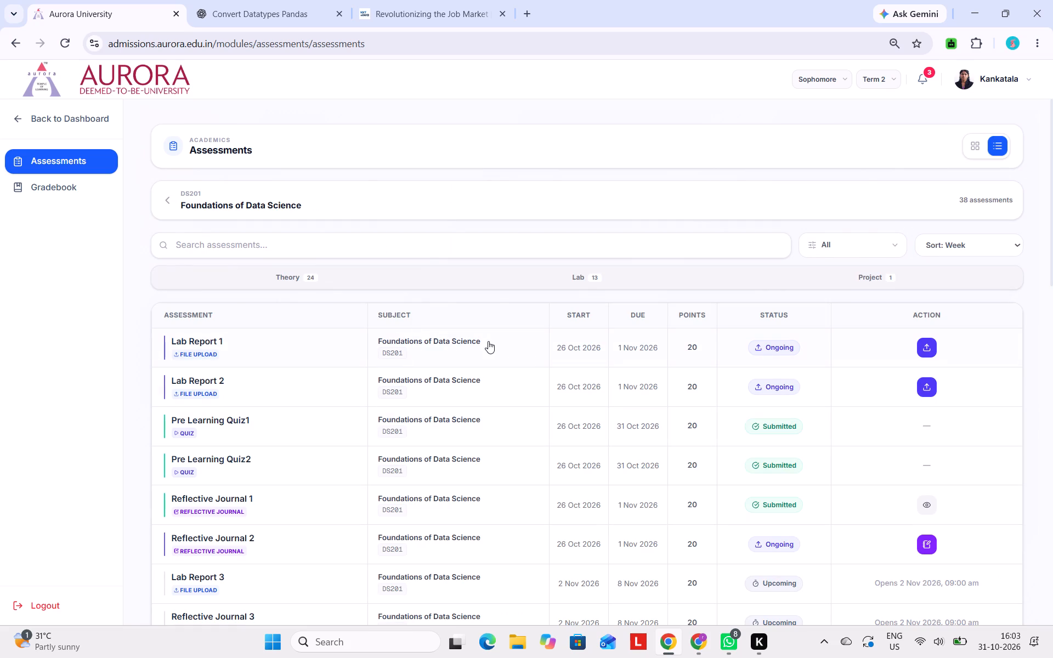
click(376, 348)
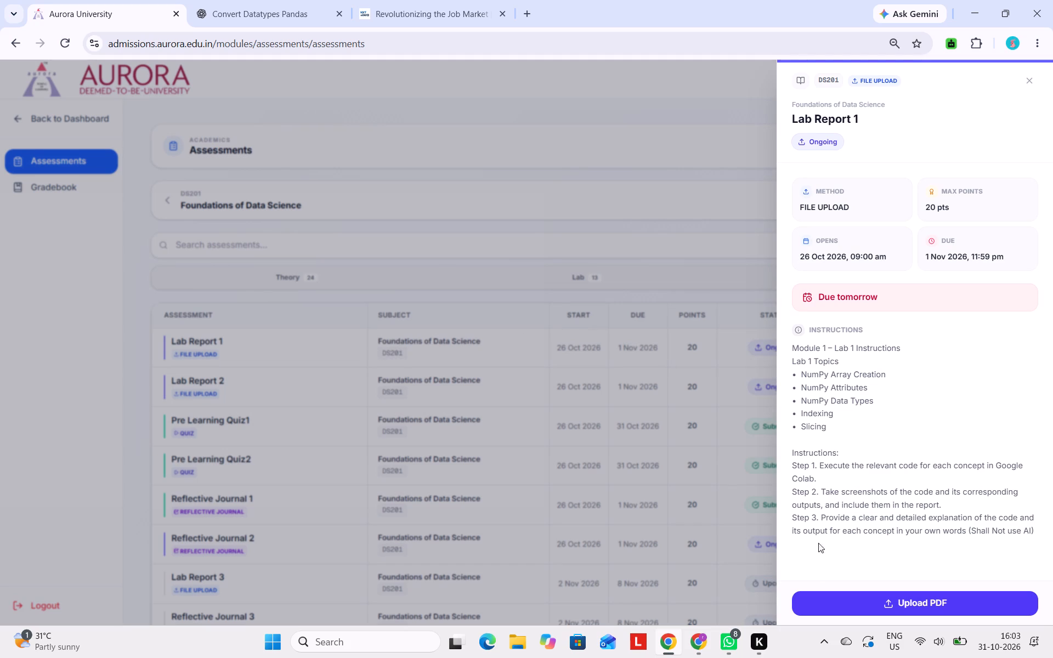
click(664, 492)
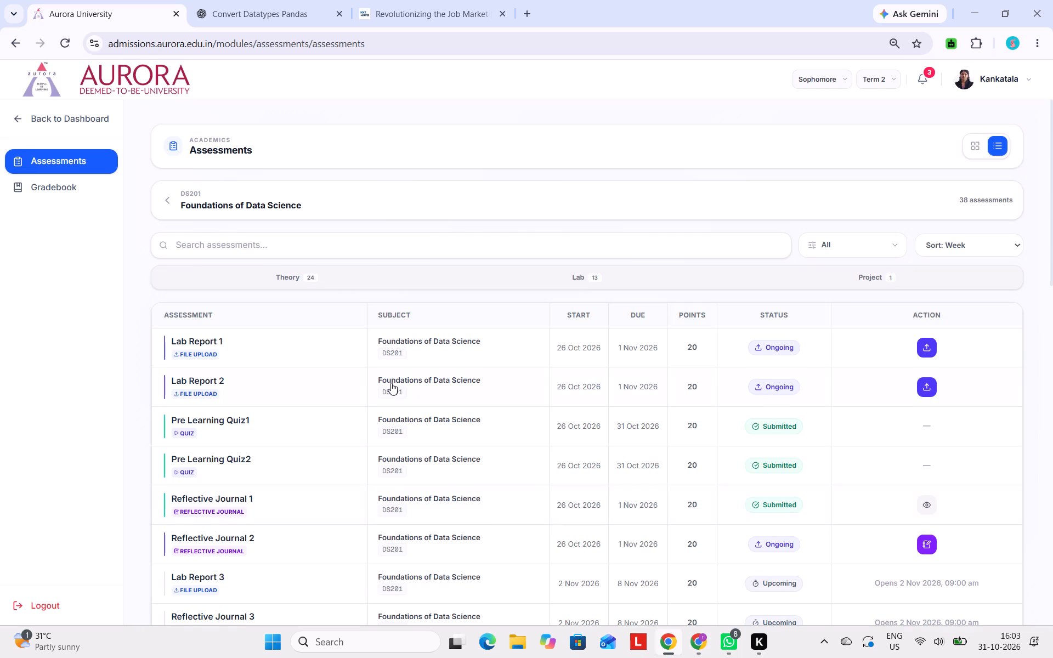
Open Reflective Journal 2 of Foundations of Data Science and go to its journal page.
click(369, 543)
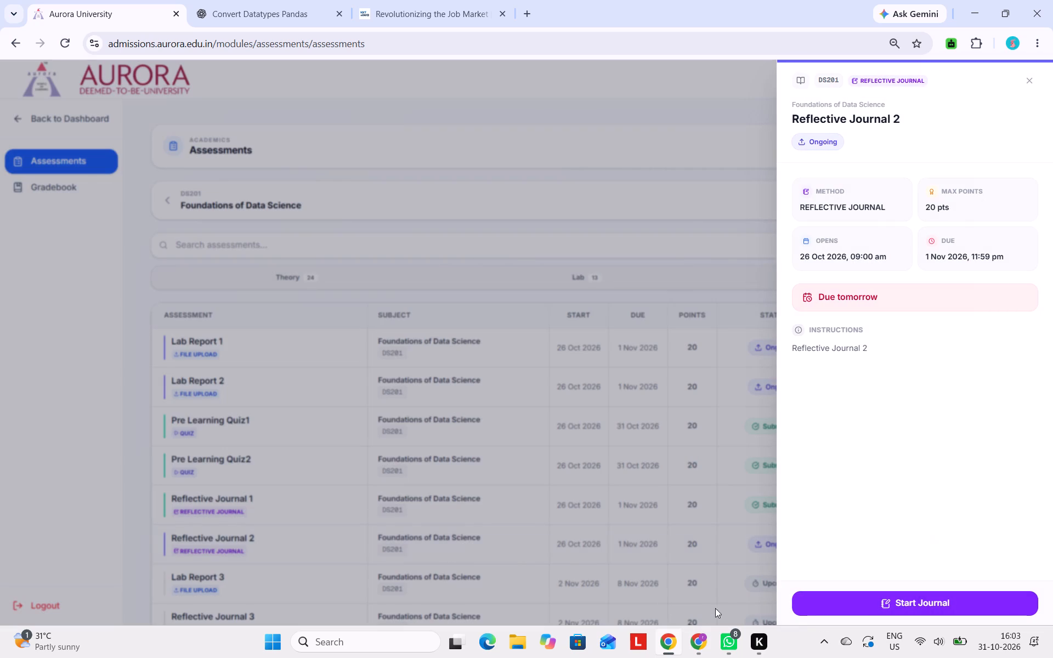
click(805, 598)
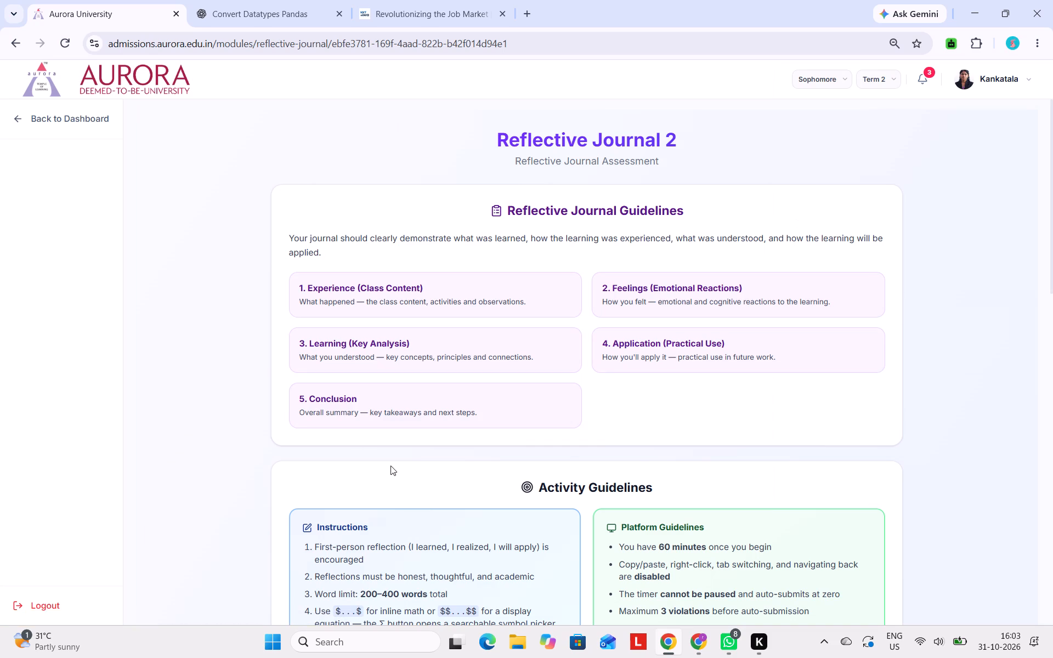